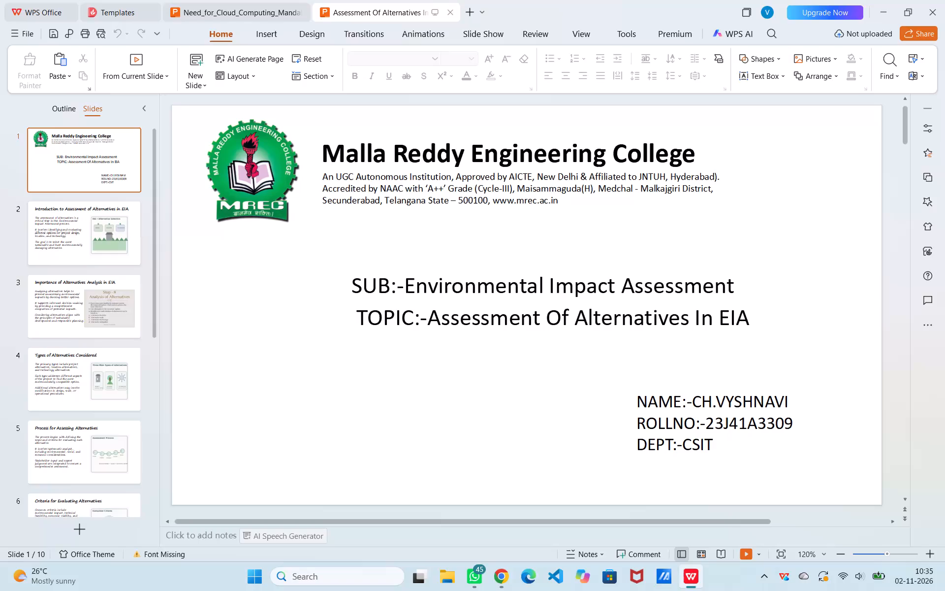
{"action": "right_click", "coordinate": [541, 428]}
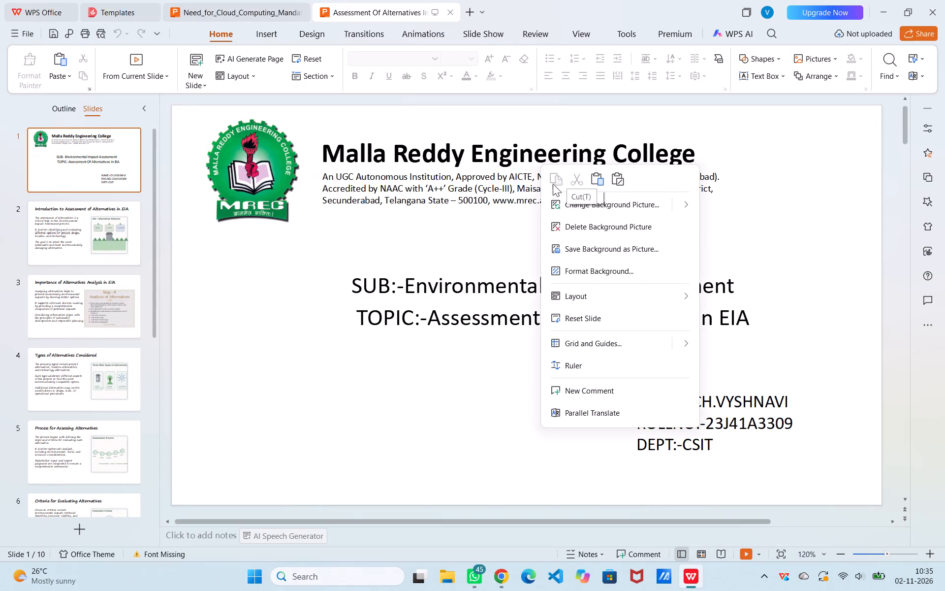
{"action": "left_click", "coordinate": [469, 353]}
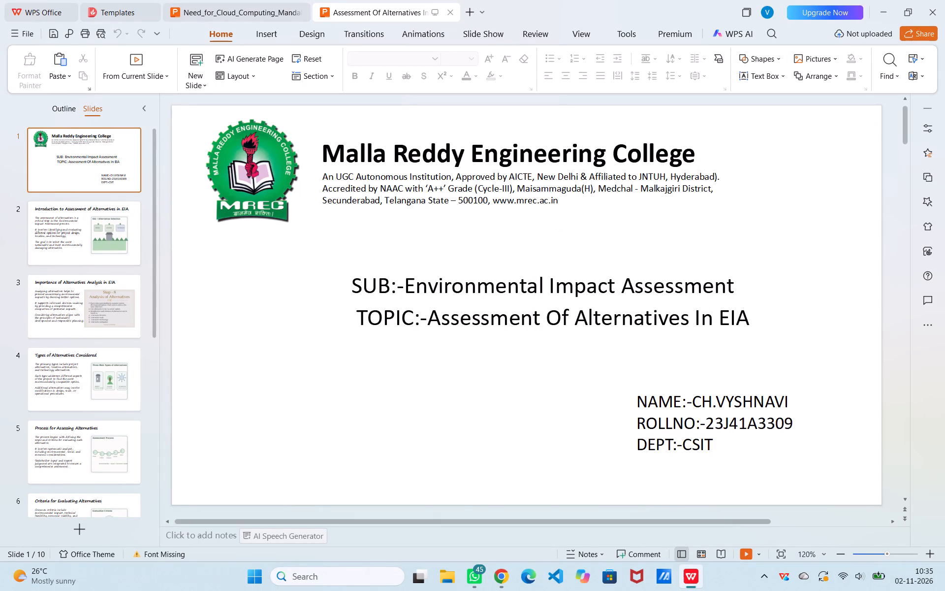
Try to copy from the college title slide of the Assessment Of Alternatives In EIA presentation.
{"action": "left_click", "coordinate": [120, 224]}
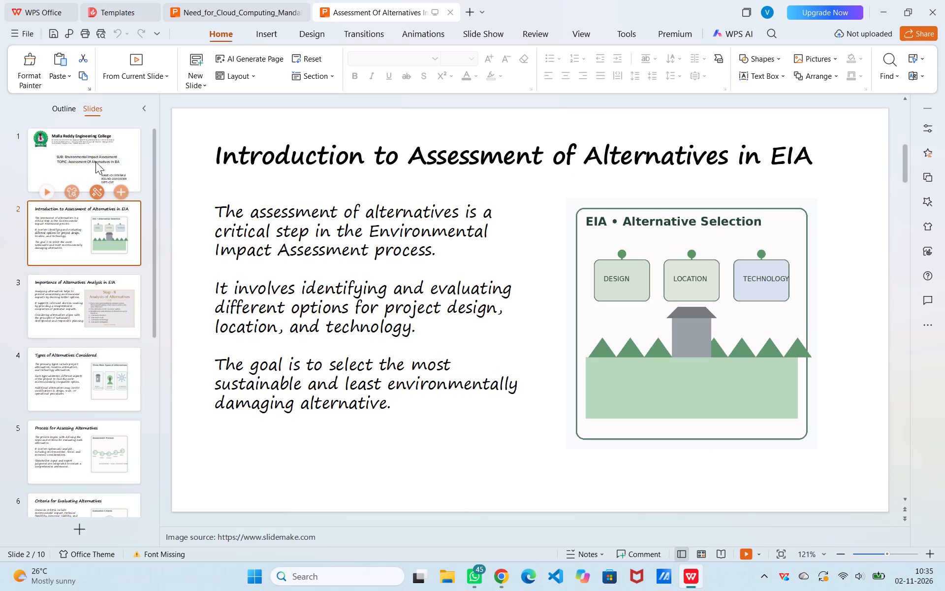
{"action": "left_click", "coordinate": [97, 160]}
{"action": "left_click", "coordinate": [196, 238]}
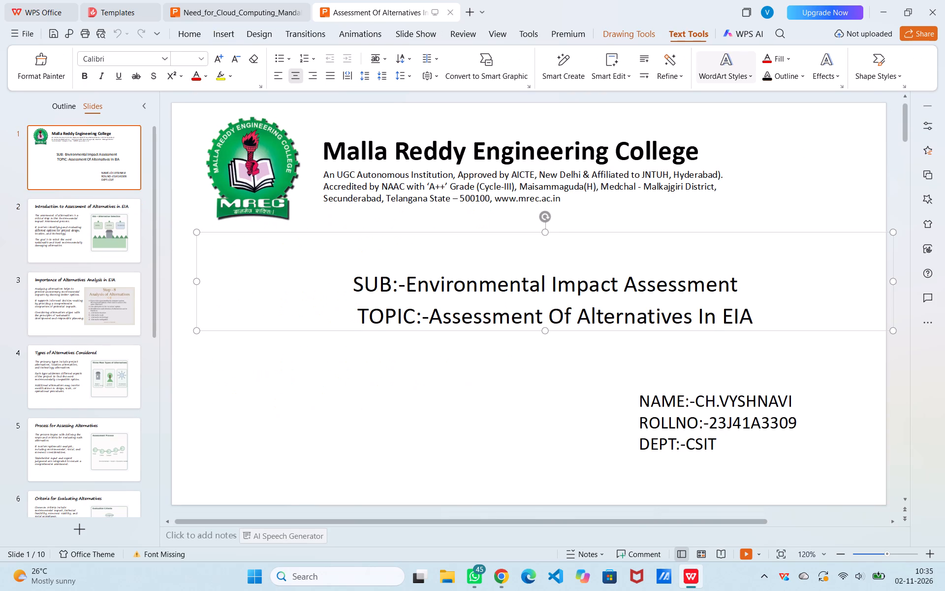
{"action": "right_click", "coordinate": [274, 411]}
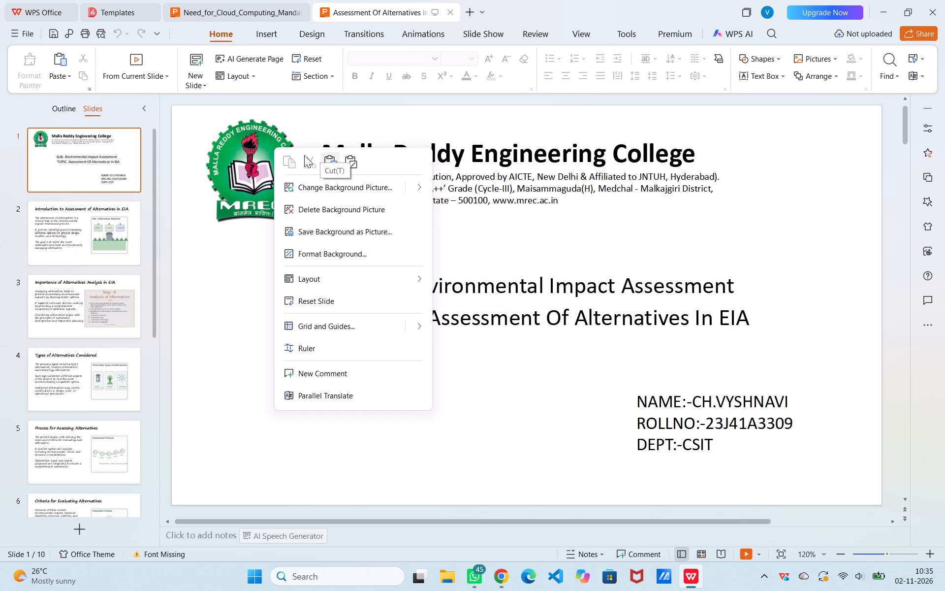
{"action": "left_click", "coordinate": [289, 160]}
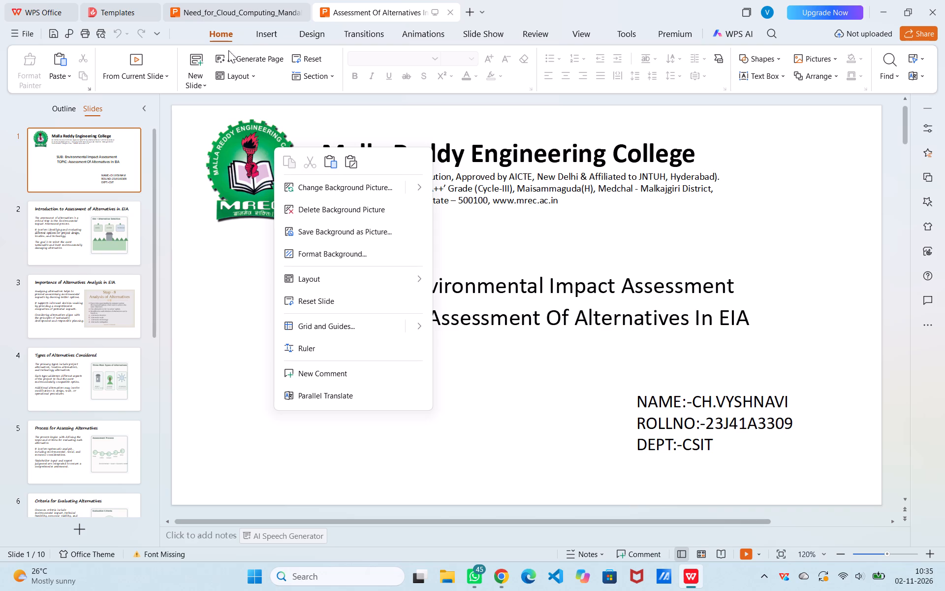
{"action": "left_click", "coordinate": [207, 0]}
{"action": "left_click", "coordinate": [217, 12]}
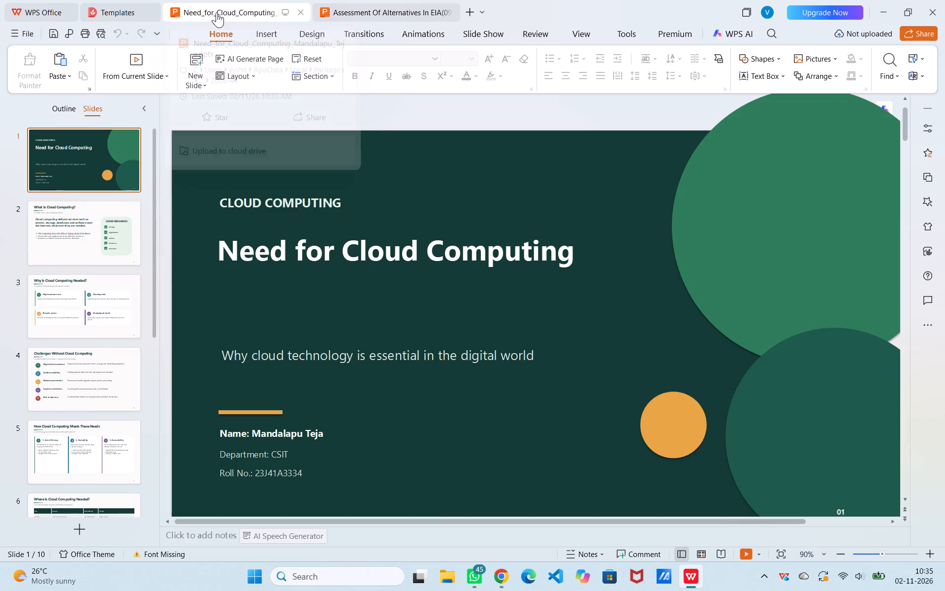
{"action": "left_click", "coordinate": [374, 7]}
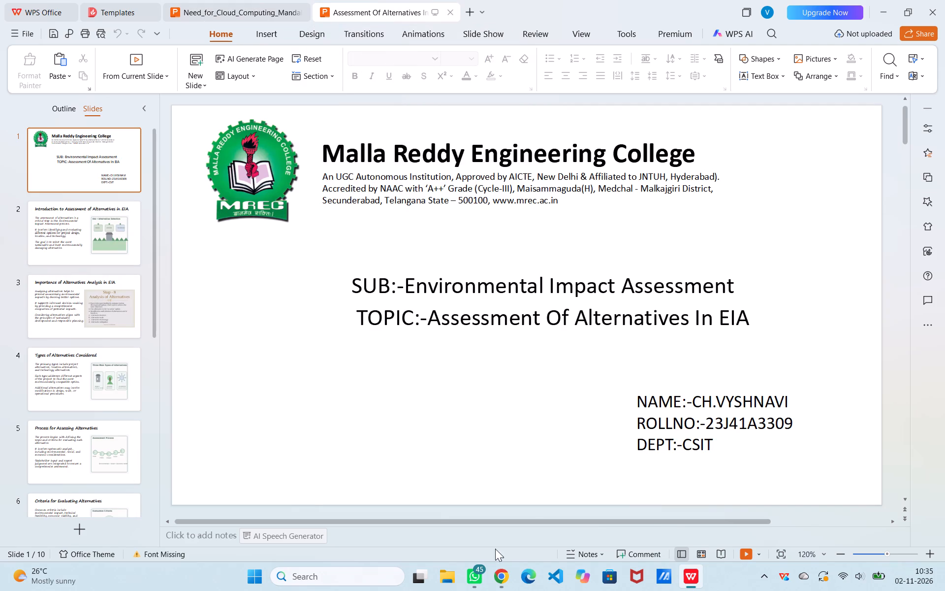
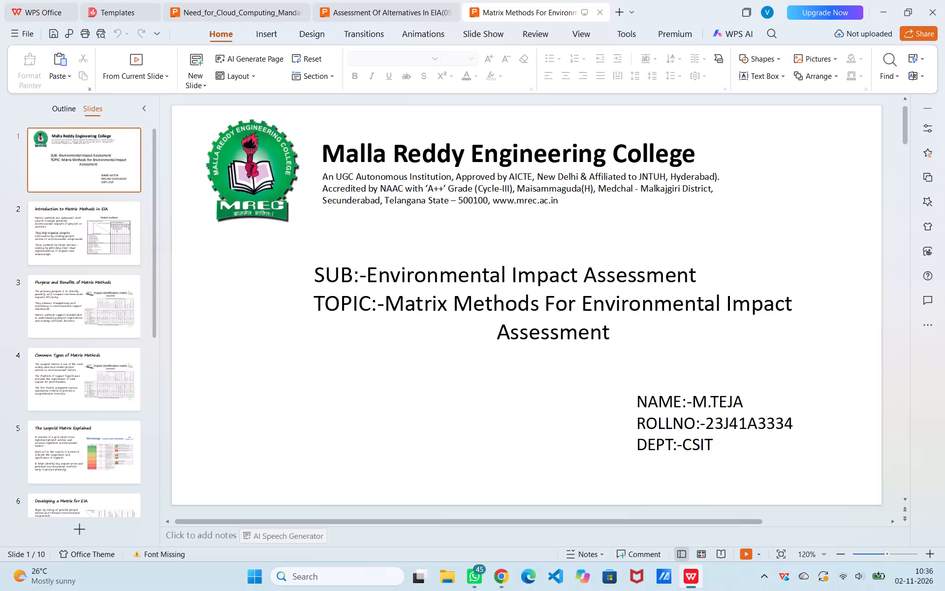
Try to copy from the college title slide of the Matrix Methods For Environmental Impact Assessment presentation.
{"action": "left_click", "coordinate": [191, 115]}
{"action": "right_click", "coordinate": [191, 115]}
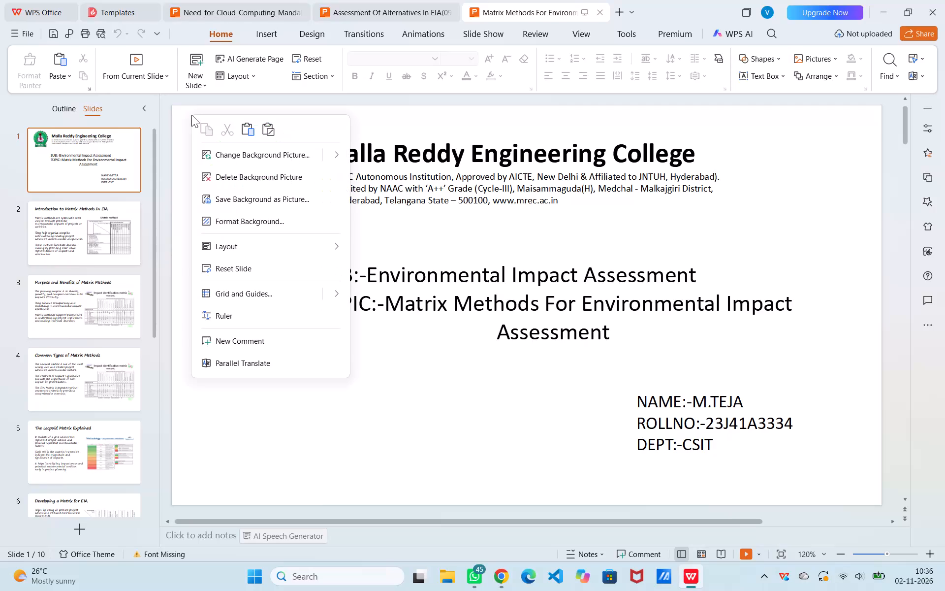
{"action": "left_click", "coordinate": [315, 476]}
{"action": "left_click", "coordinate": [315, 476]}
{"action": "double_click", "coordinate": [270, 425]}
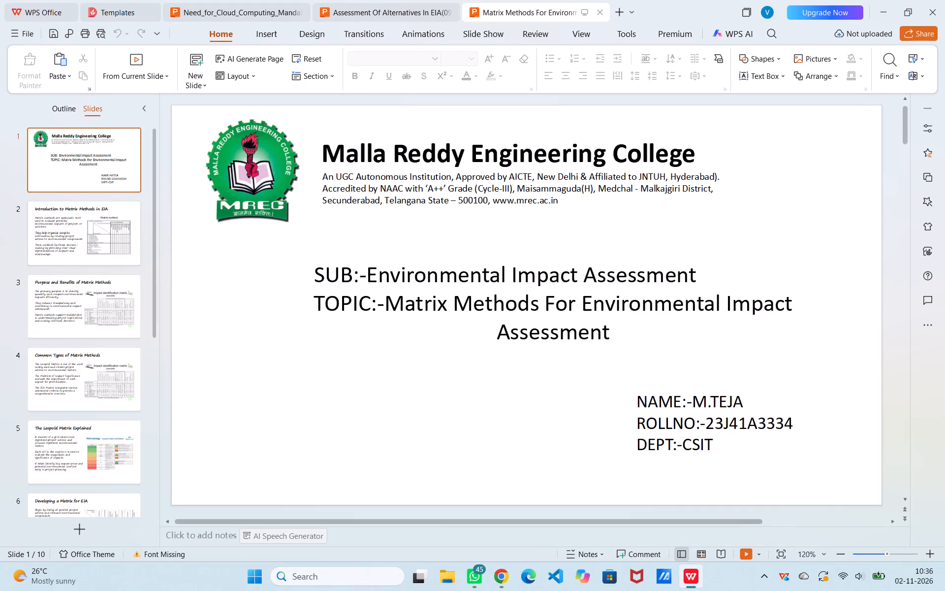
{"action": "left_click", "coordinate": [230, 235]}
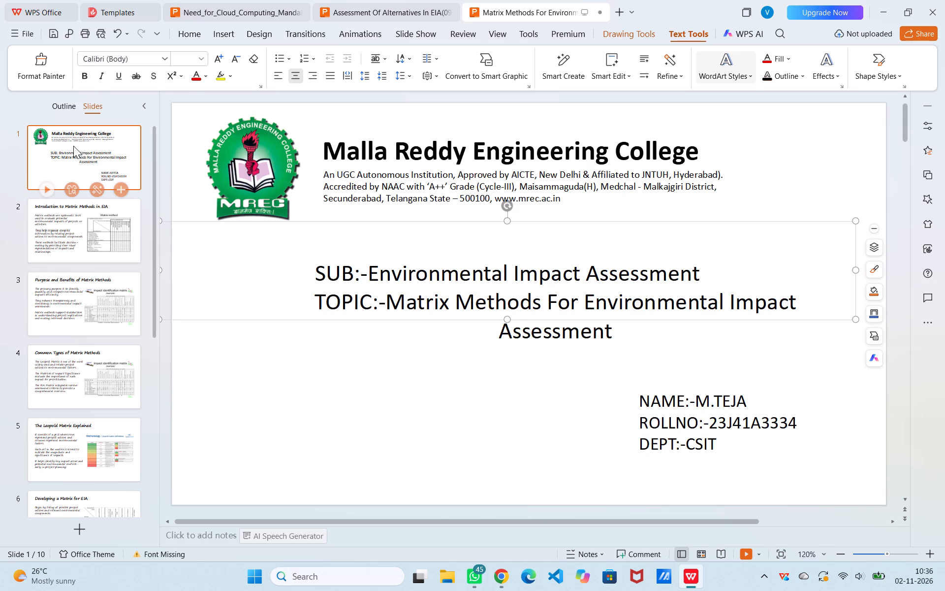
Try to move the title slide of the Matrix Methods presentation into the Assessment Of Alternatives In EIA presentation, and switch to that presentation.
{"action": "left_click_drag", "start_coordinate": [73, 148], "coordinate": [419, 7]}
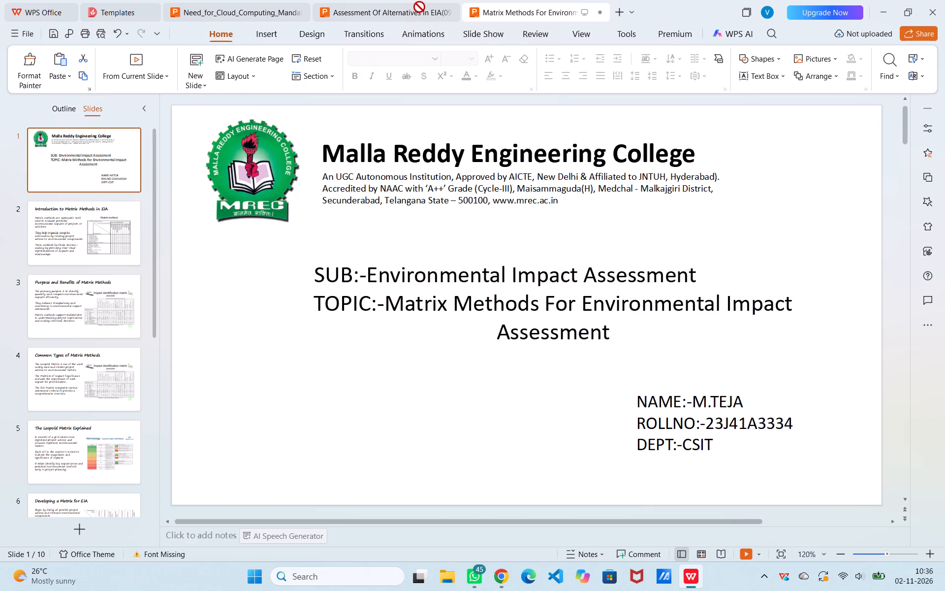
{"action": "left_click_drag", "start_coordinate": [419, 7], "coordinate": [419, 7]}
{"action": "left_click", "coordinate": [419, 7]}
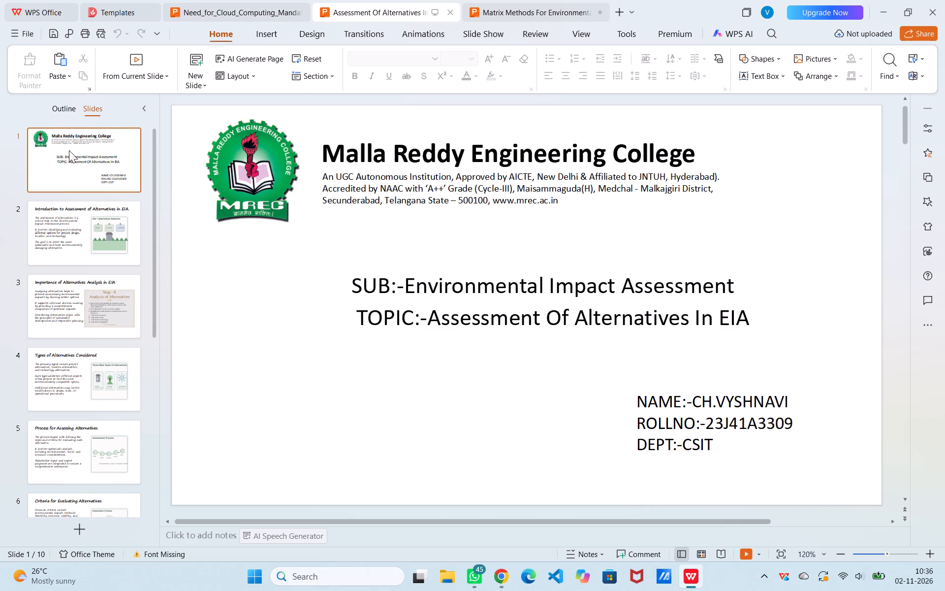
Try to move the title slide of Assessment Of Alternatives In EIA into the Need for Cloud Computing presentation, and switch to that presentation.
{"action": "left_click_drag", "start_coordinate": [69, 150], "coordinate": [218, 6]}
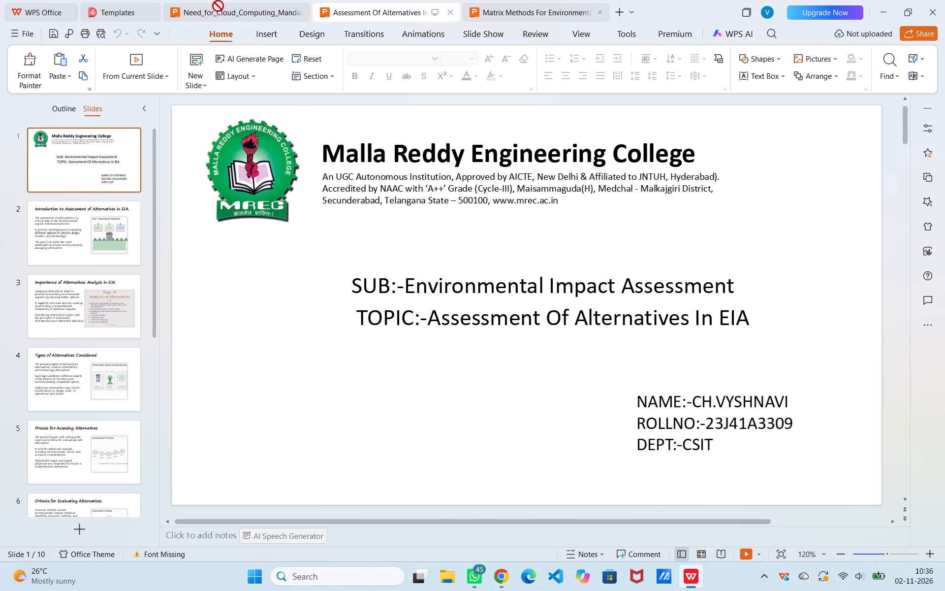
{"action": "left_click_drag", "start_coordinate": [218, 6], "coordinate": [219, 11]}
{"action": "left_click", "coordinate": [219, 11]}
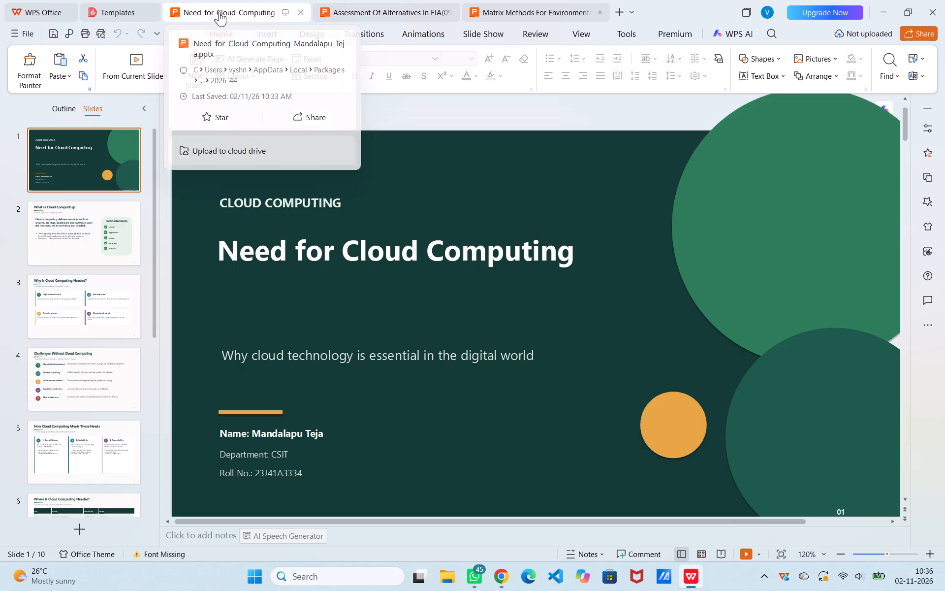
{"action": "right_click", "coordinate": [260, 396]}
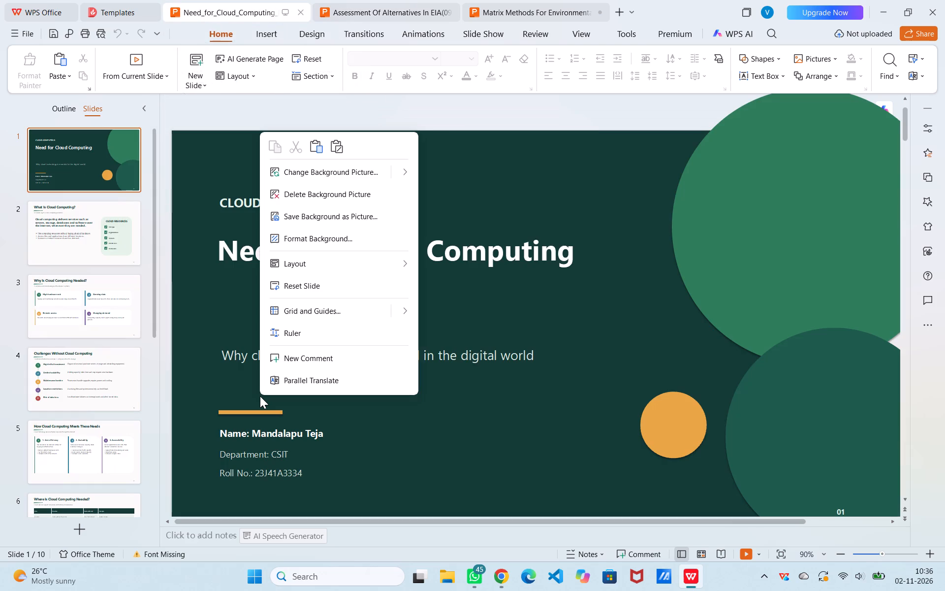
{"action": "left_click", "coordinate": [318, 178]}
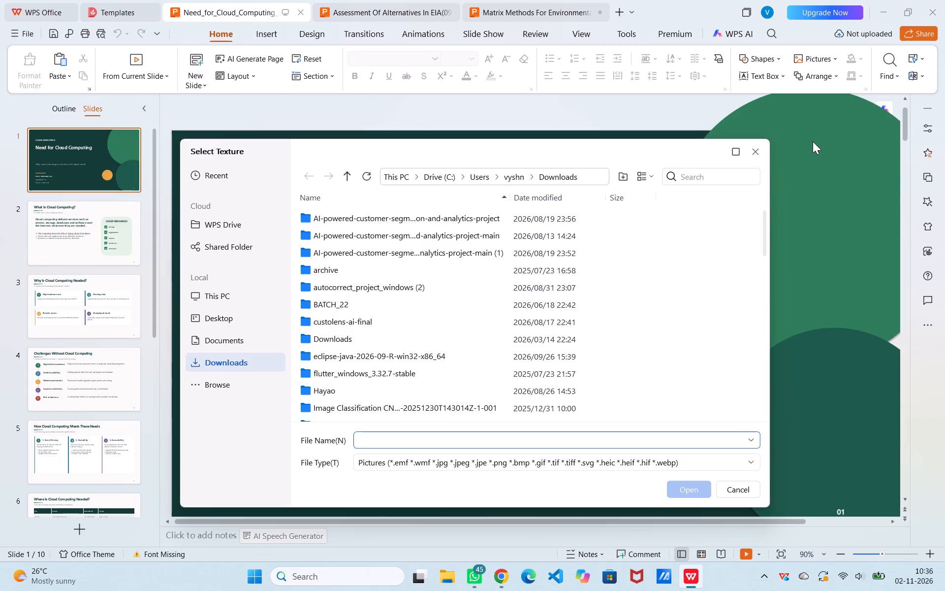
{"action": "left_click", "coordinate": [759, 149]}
Delete the large light-green circle in the upper-right corner of the Need for Cloud Computing title slide.
{"action": "left_click", "coordinate": [760, 163]}
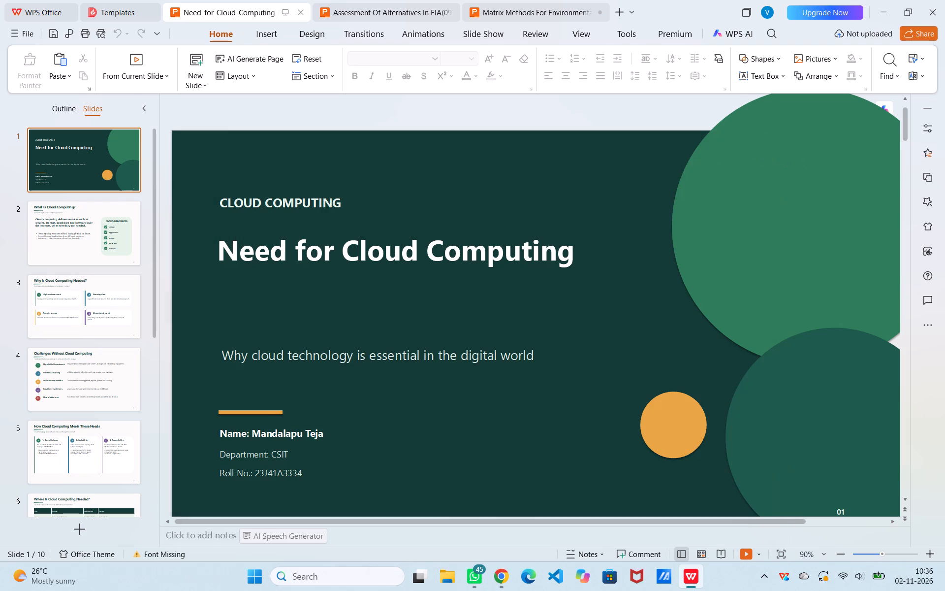
{"action": "right_click", "coordinate": [760, 163]}
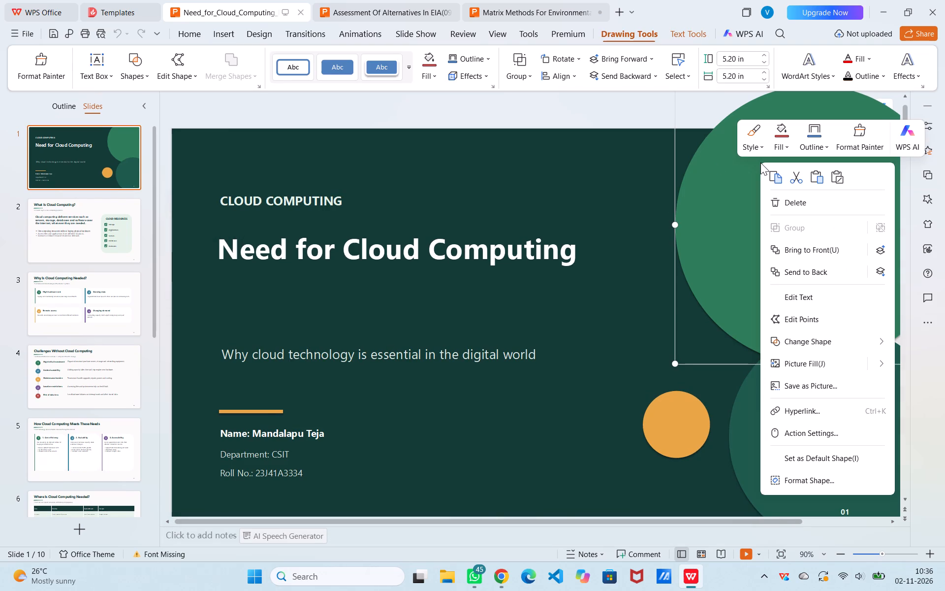
{"action": "left_click", "coordinate": [781, 198]}
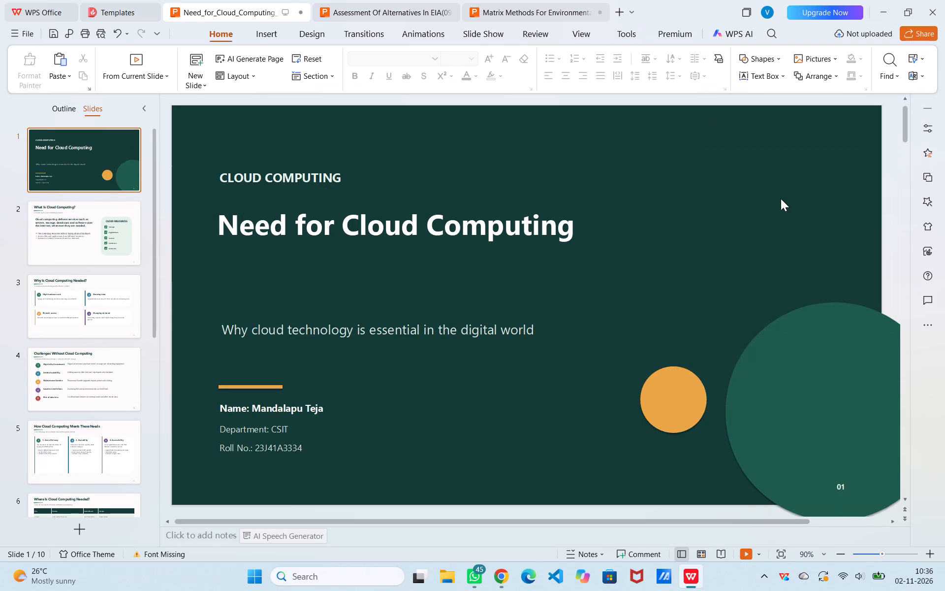
Return to the Assessment Of Alternatives In EIA presentation and open the options for the title slide's subject and topic text box.
{"action": "left_click", "coordinate": [401, 0]}
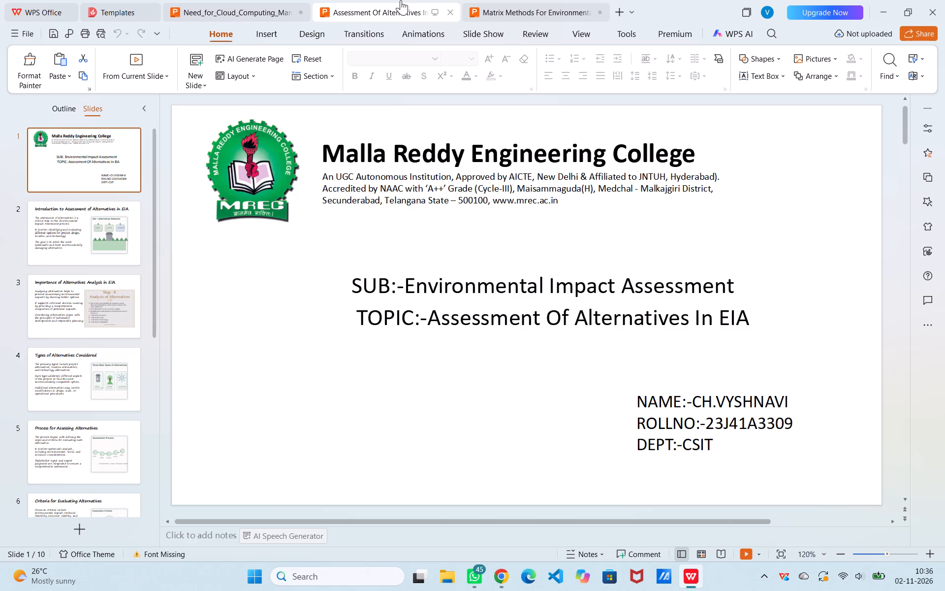
{"action": "right_click", "coordinate": [423, 246]}
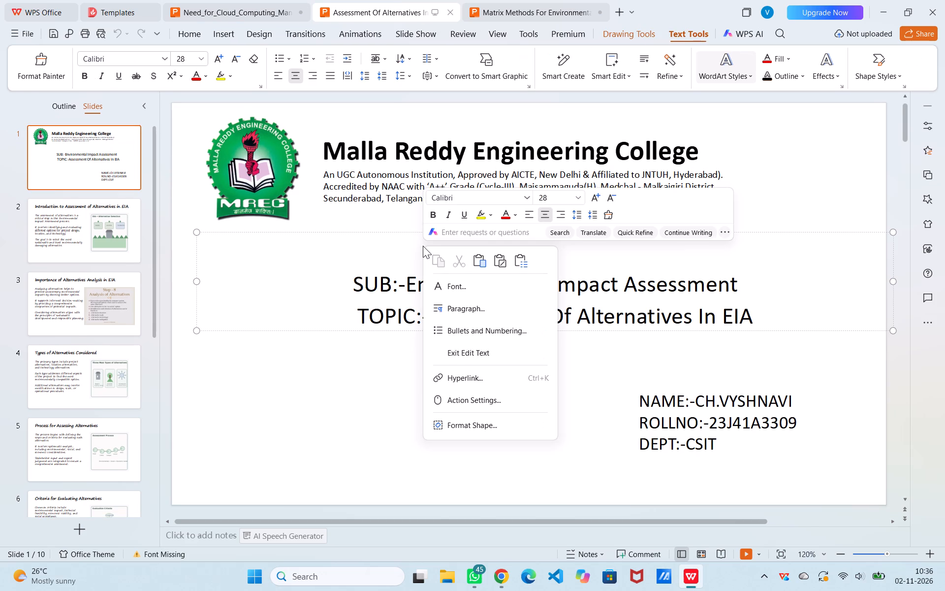
{"action": "left_click", "coordinate": [423, 246]}
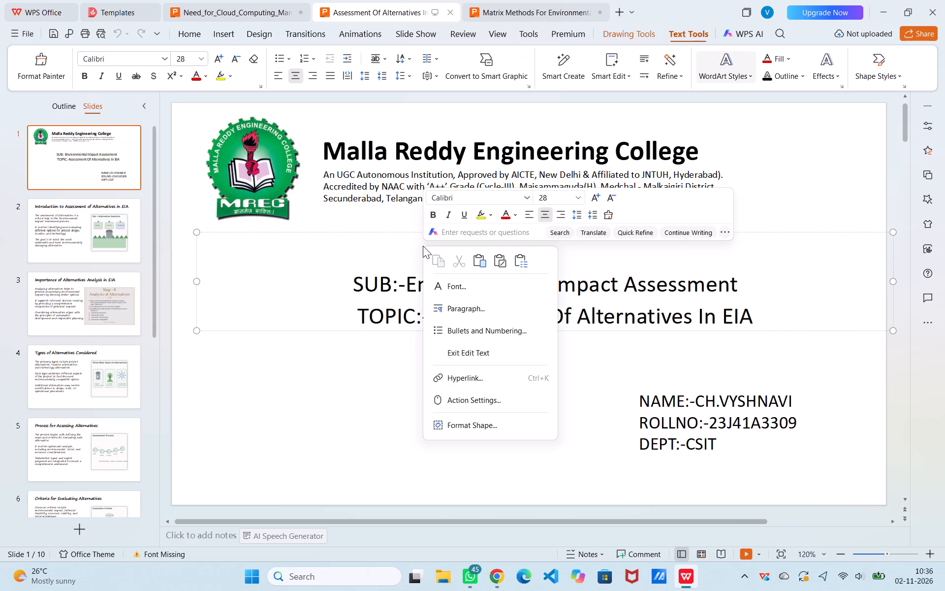
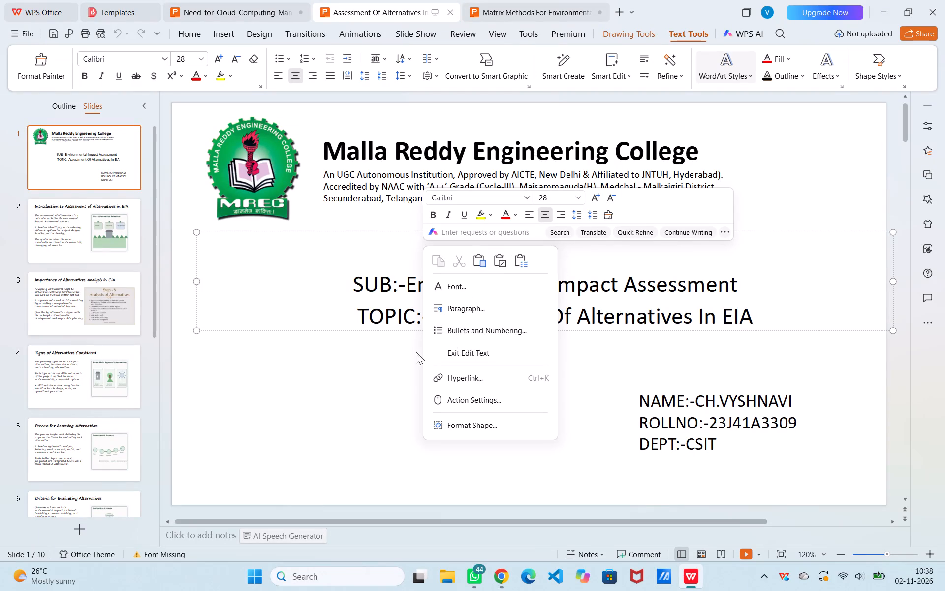
Dismiss the text box options, switch to the Need for Cloud Computing presentation and view its What Is Cloud Computing? slide.
{"action": "left_click", "coordinate": [364, 356]}
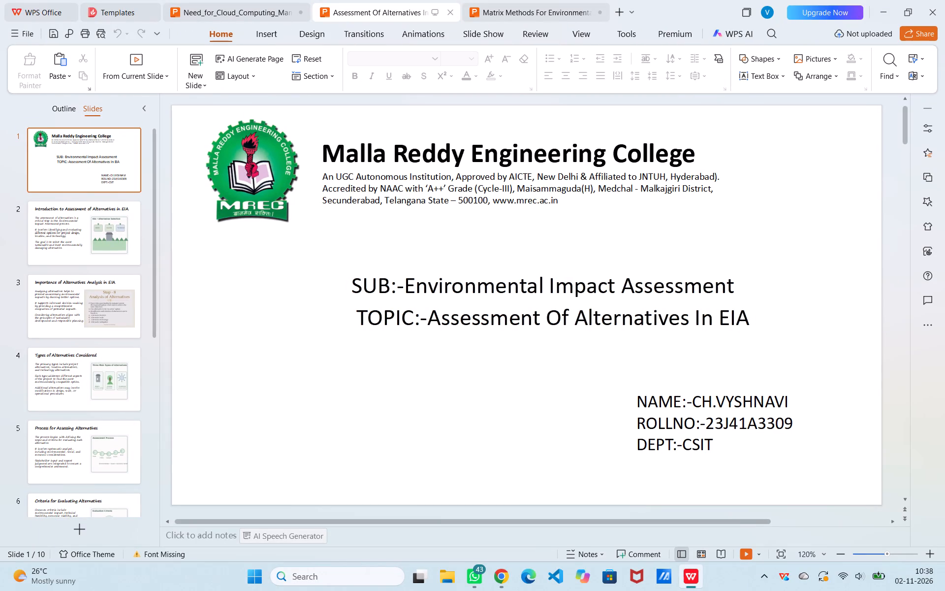
{"action": "left_click", "coordinate": [233, 0]}
{"action": "left_click", "coordinate": [96, 290]}
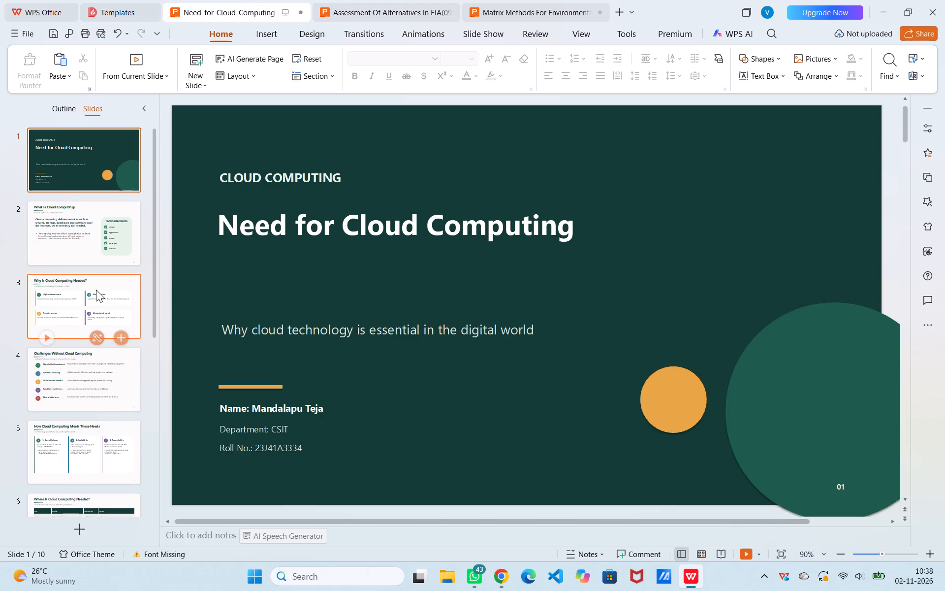
{"action": "left_click", "coordinate": [85, 251]}
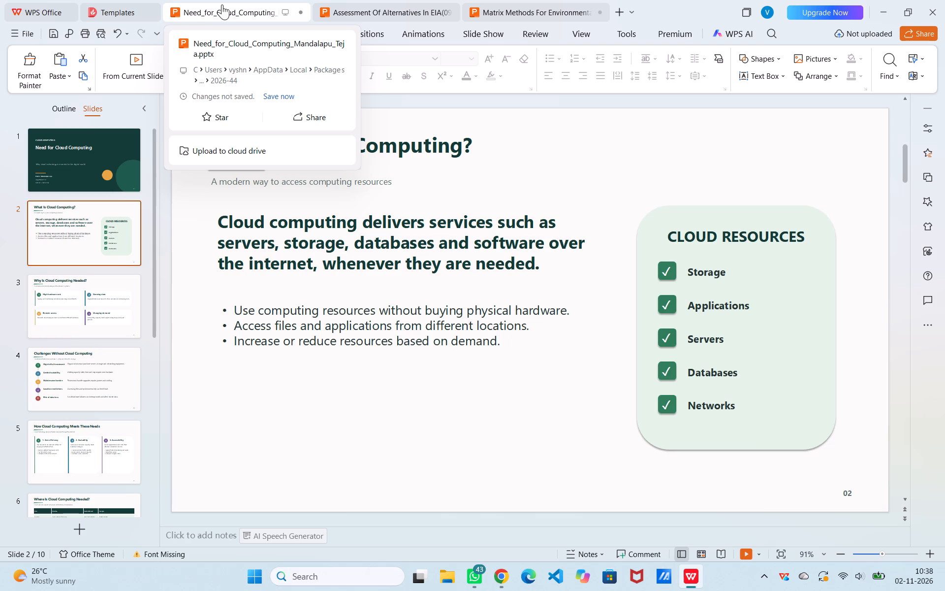
{"action": "left_click", "coordinate": [222, 4]}
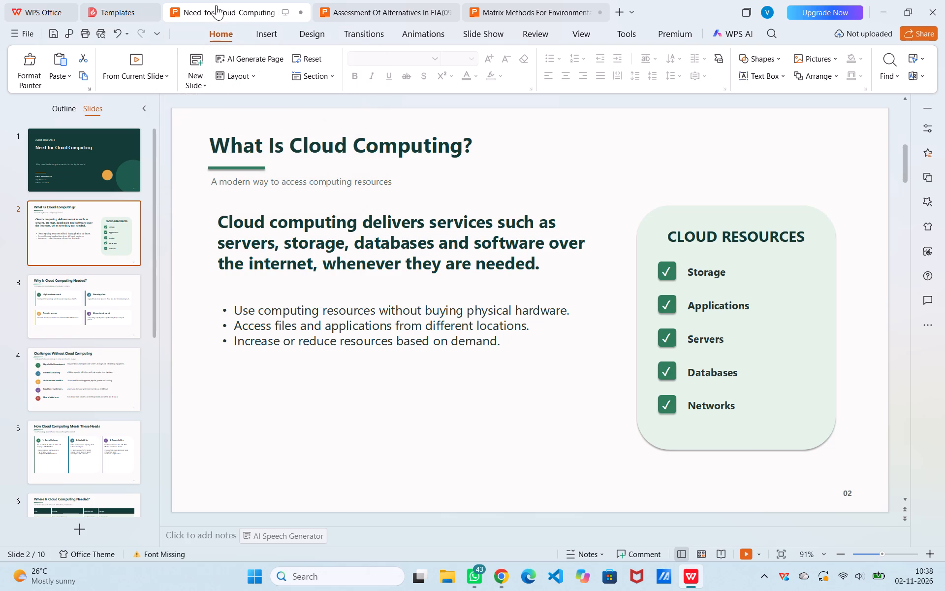
Close the Templates page.
{"action": "left_click", "coordinate": [117, 0]}
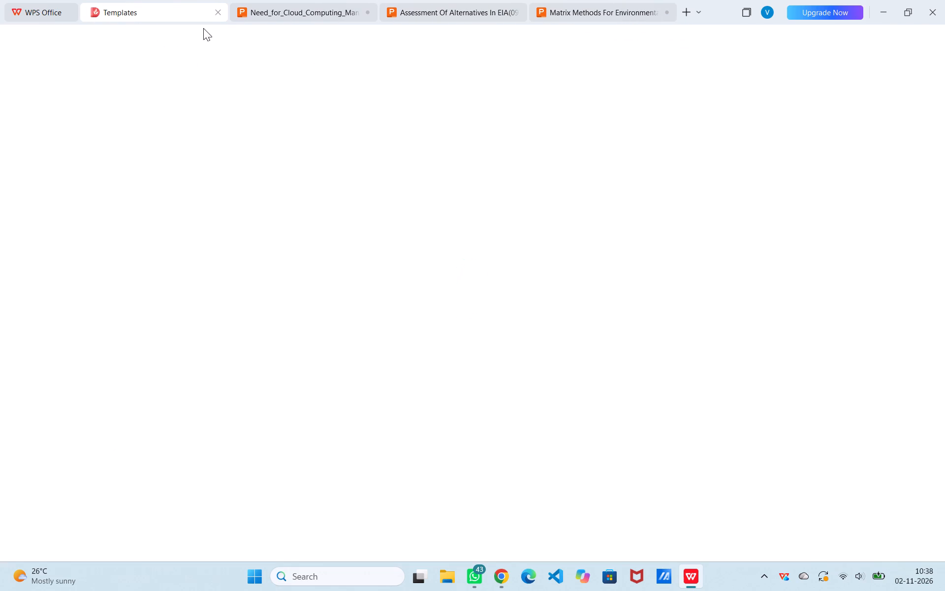
{"action": "left_click", "coordinate": [219, 13]}
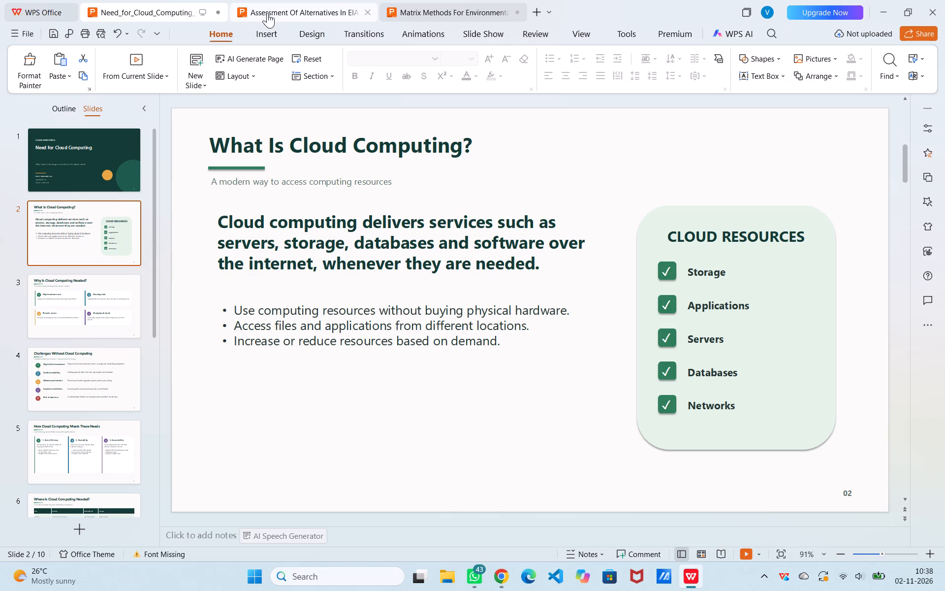
Copy the college title slide from Assessment Of Alternatives In EIA and paste it after the title slide of the Need for Cloud Computing presentation.
{"action": "left_click", "coordinate": [293, 11]}
{"action": "left_click", "coordinate": [65, 236]}
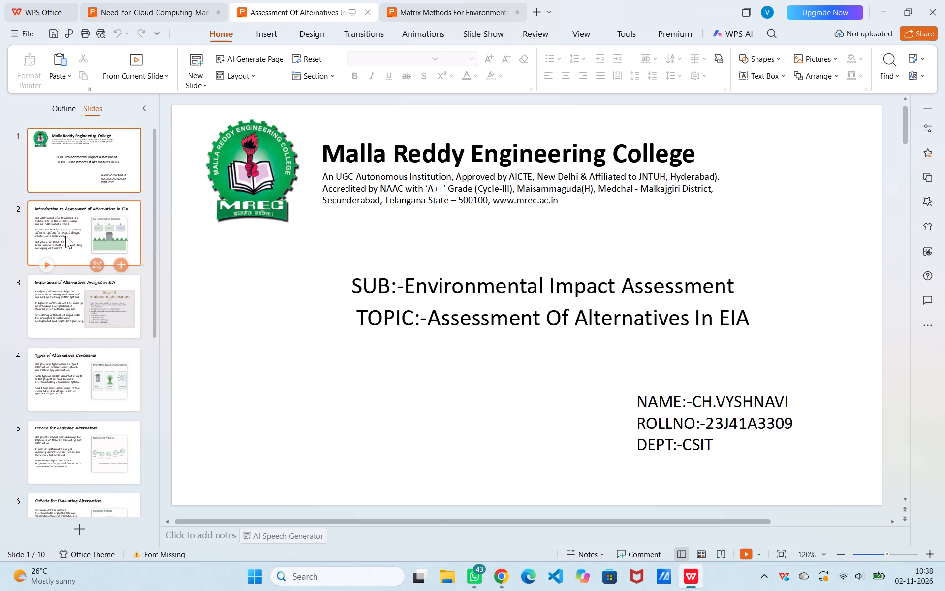
{"action": "right_click", "coordinate": [65, 236]}
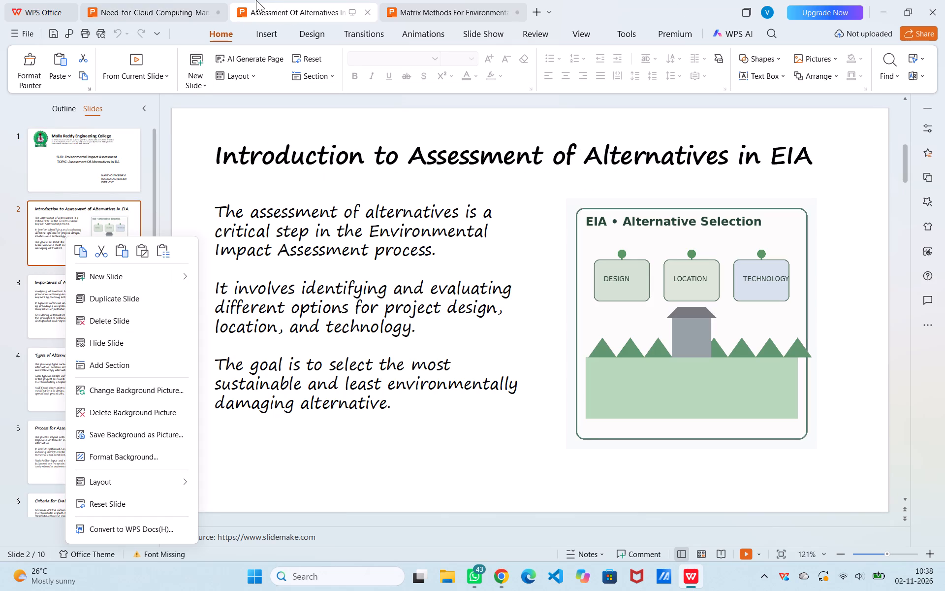
{"action": "left_click", "coordinate": [91, 153]}
{"action": "right_click", "coordinate": [91, 153]}
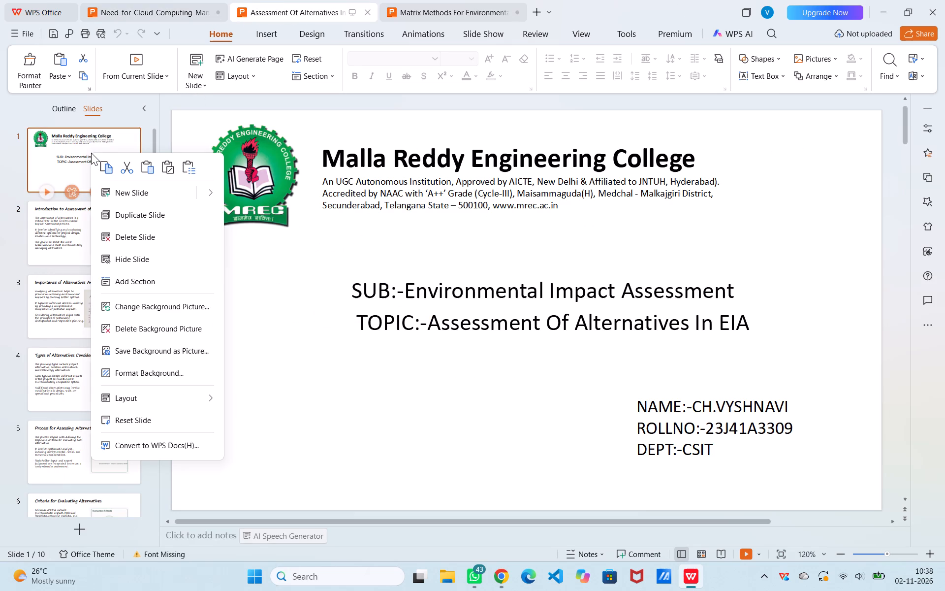
{"action": "left_click", "coordinate": [102, 167]}
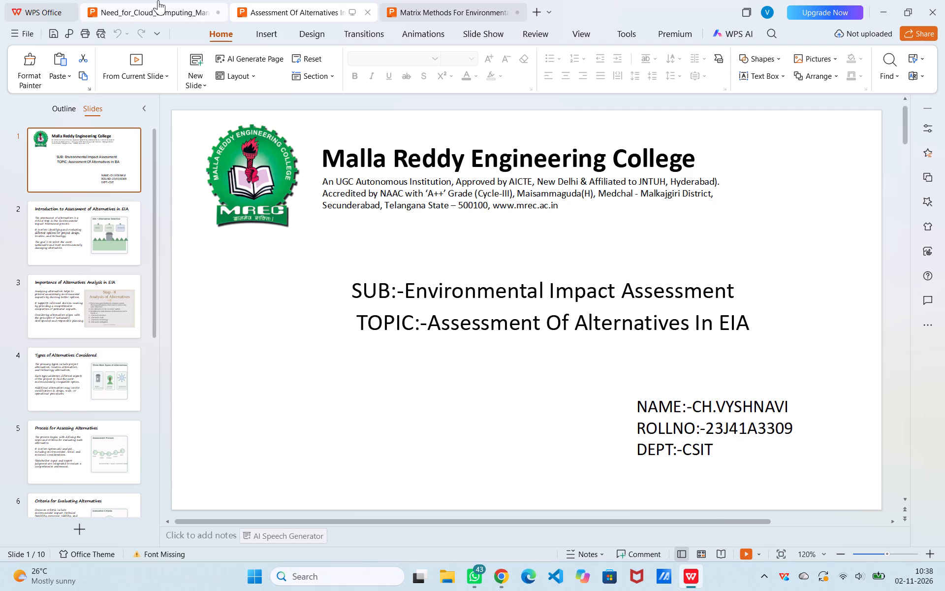
{"action": "left_click", "coordinate": [148, 3]}
{"action": "left_click", "coordinate": [85, 149]}
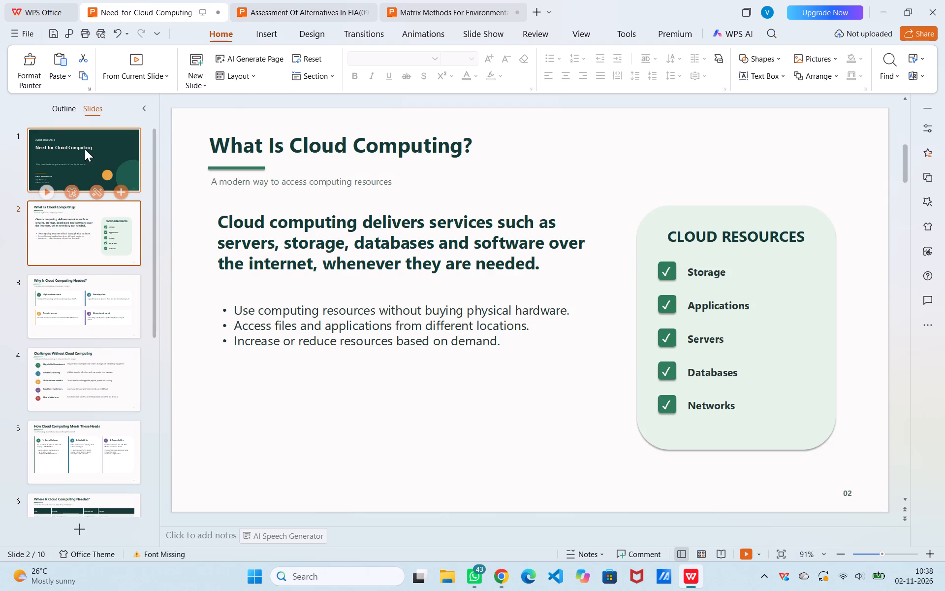
{"action": "right_click", "coordinate": [85, 149]}
{"action": "left_click", "coordinate": [143, 162]}
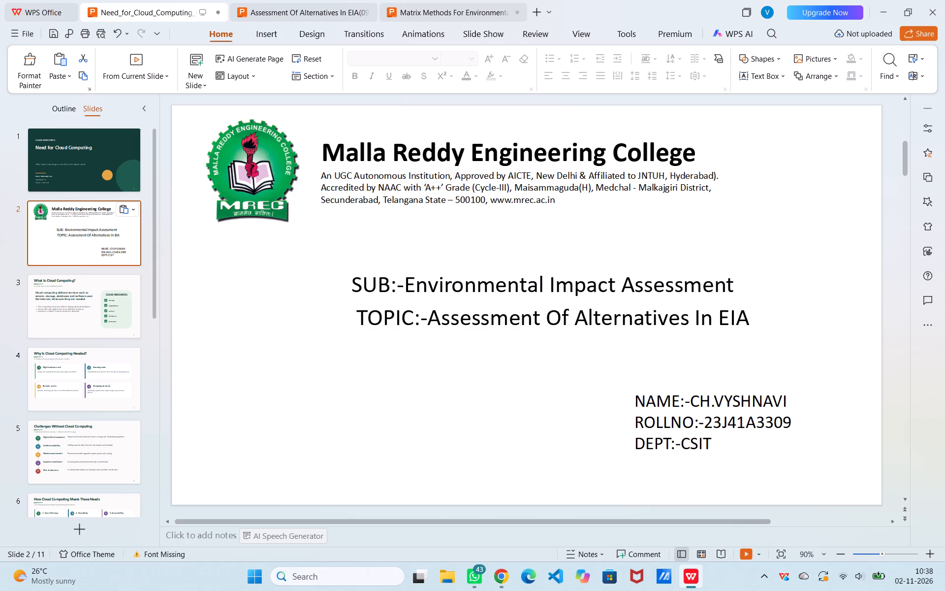
Delete the original dark-green title slide from the Need for Cloud Computing presentation.
{"action": "left_click", "coordinate": [100, 173]}
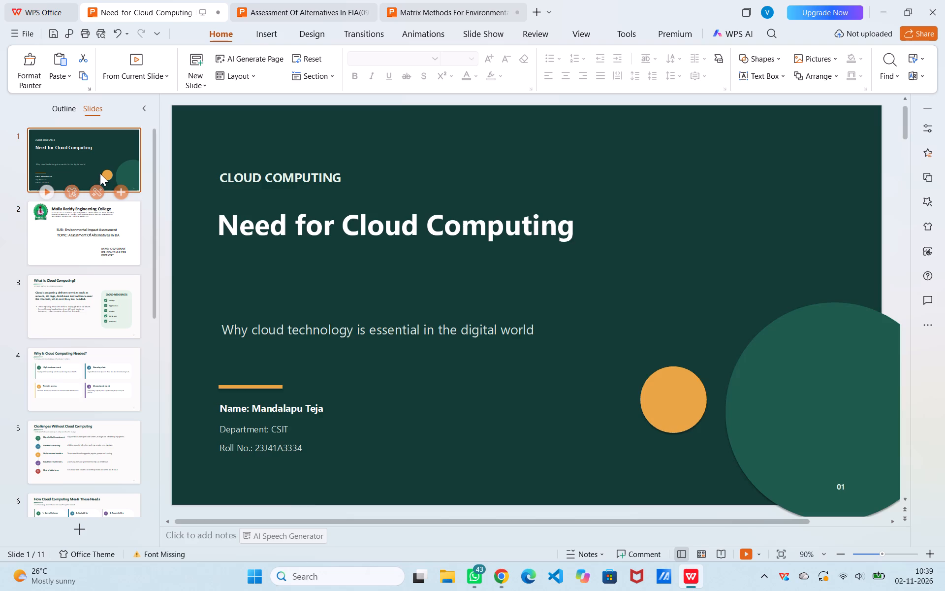
{"action": "right_click", "coordinate": [100, 173]}
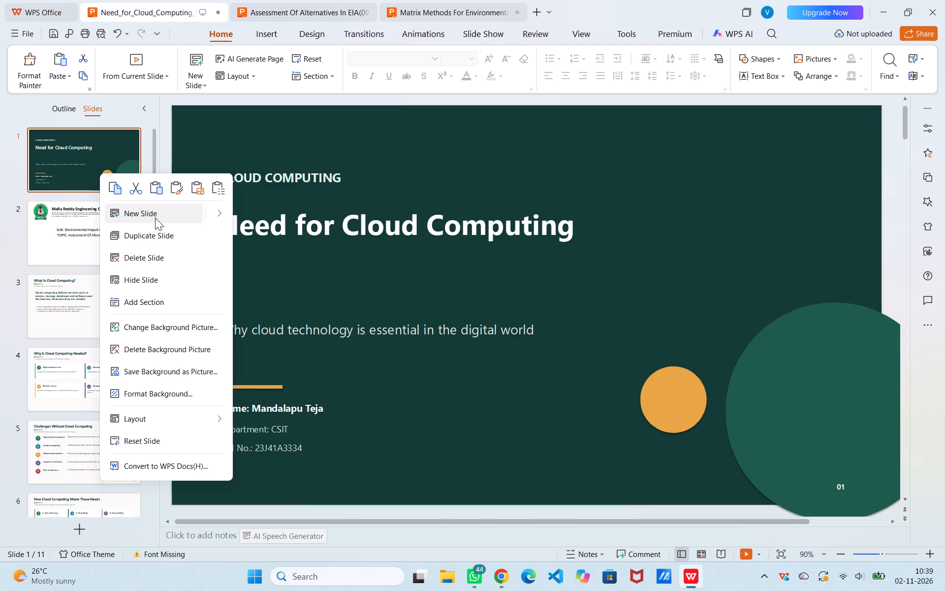
{"action": "left_click", "coordinate": [165, 252]}
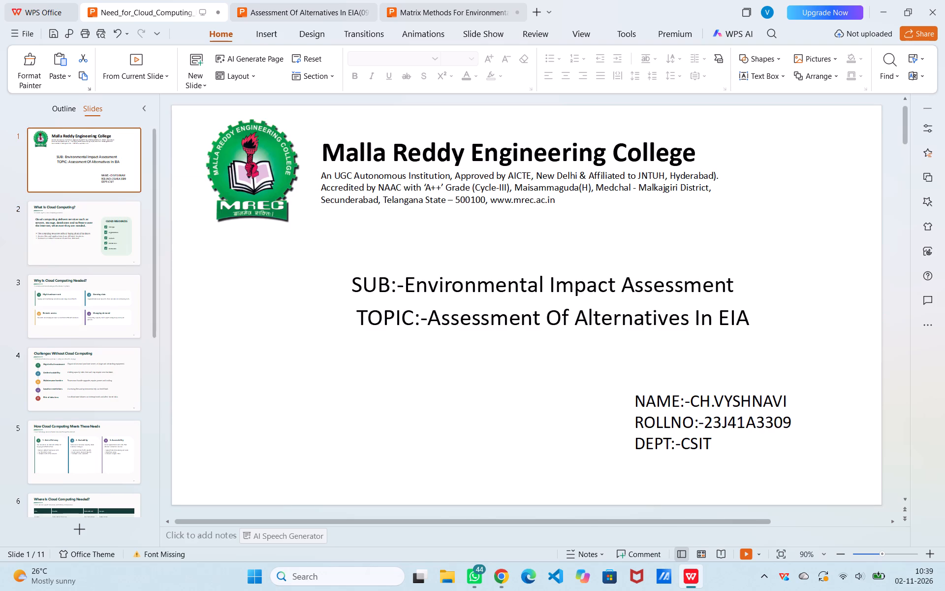
Replace the subject after "SUB:-" on the college title slide with "CLOUD COMPUTING".
{"action": "left_click", "coordinate": [713, 315]}
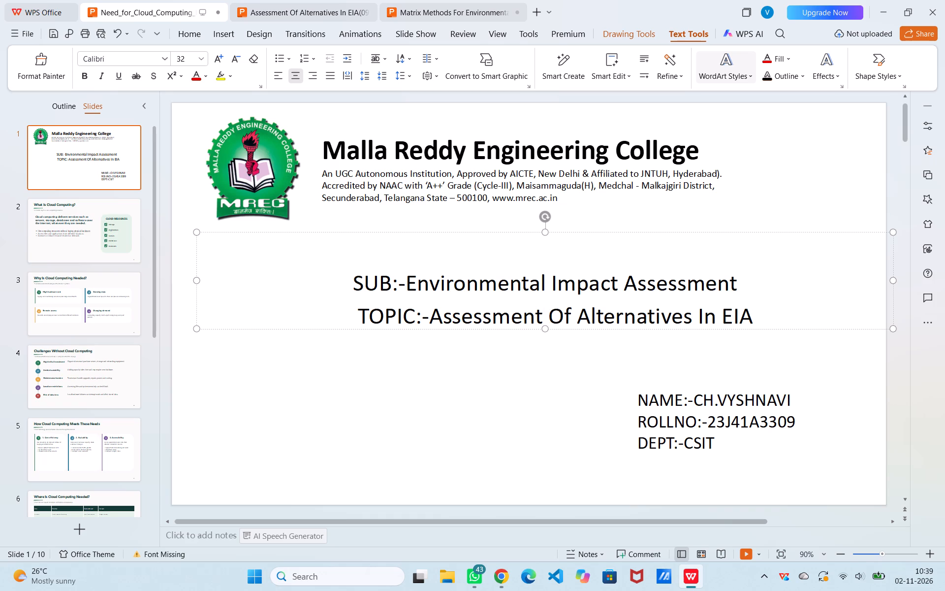
{"action": "left_click", "coordinate": [732, 284]}
{"action": "left_click", "coordinate": [740, 282]}
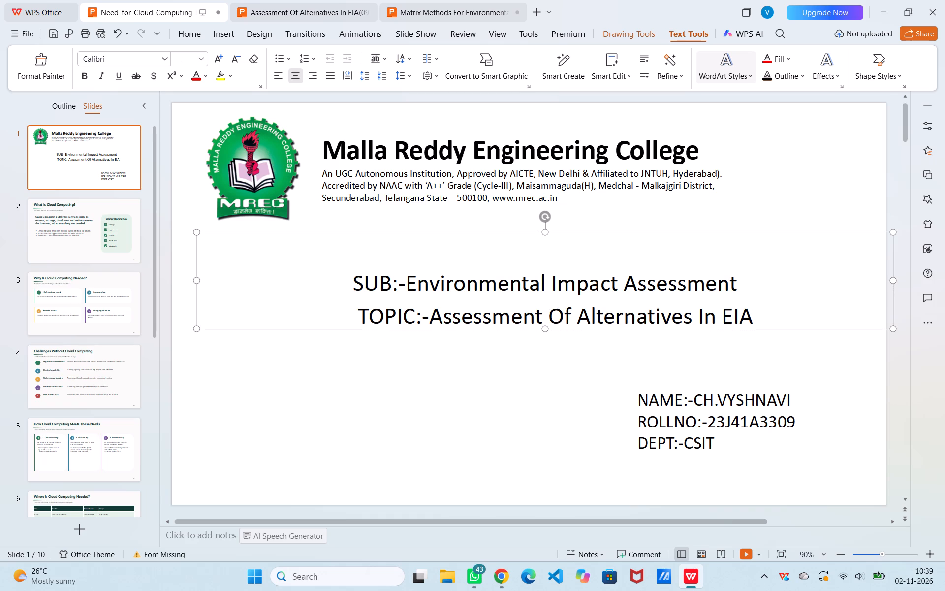
{"action": "left_click", "coordinate": [736, 282]}
{"action": "key", "text": "BackSpace"}
{"action": "key", "text": "BackSpace"}
{"action": "key", "text": "BackSpace"}
{"action": "key", "text": "BackSpace"}
{"action": "key", "text": "BackSpace"}
{"action": "key", "text": "BackSpace"}
{"action": "key", "text": "BackSpace"}
{"action": "key", "text": "BackSpace"}
{"action": "key", "text": "BackSpace"}
{"action": "key", "text": "BackSpace"}
{"action": "key", "text": "BackSpace"}
{"action": "key", "text": "BackSpace"}
{"action": "key", "text": "BackSpace"}
{"action": "key", "text": "BackSpace"}
{"action": "key", "text": "BackSpace"}
{"action": "key", "text": "BackSpace"}
{"action": "key", "text": "BackSpace"}
{"action": "key", "text": "BackSpace"}
{"action": "key", "text": "BackSpace"}
{"action": "key", "text": "BackSpace"}
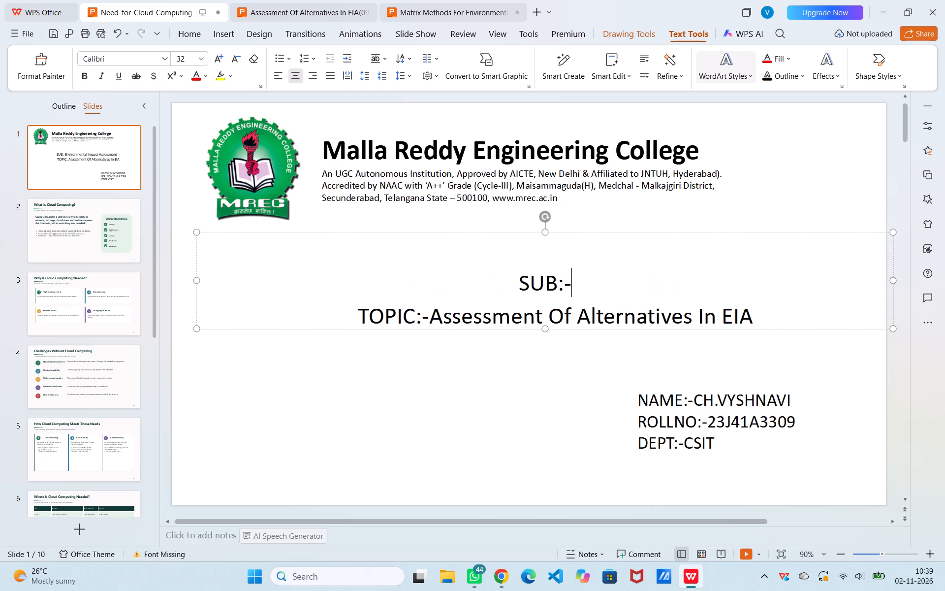
{"action": "type", "text": "CLOUD COMPUTING"}
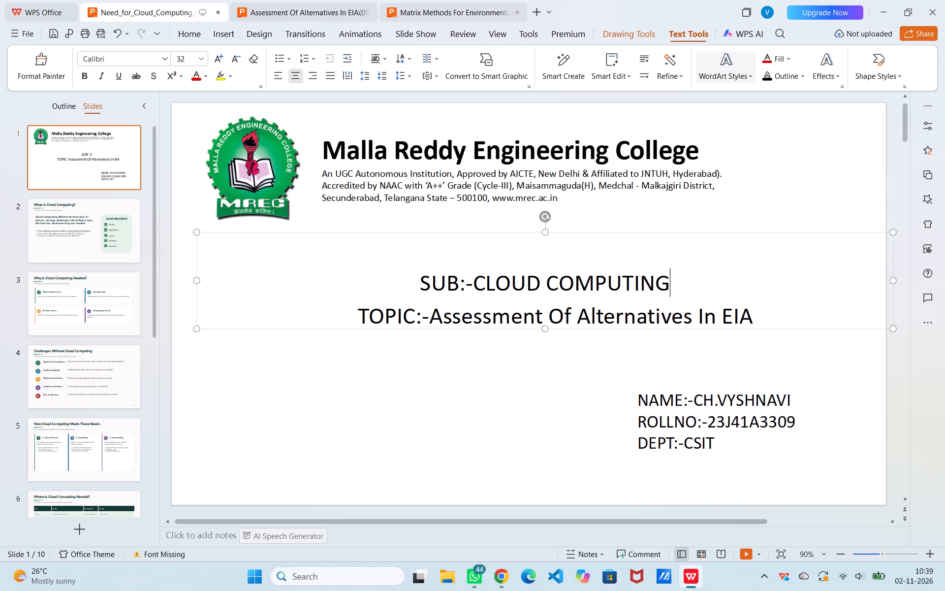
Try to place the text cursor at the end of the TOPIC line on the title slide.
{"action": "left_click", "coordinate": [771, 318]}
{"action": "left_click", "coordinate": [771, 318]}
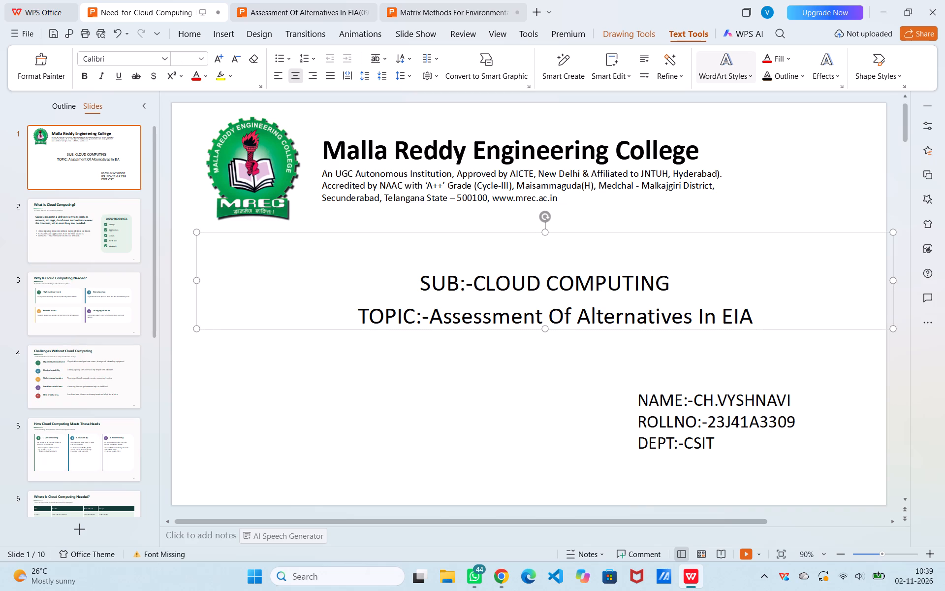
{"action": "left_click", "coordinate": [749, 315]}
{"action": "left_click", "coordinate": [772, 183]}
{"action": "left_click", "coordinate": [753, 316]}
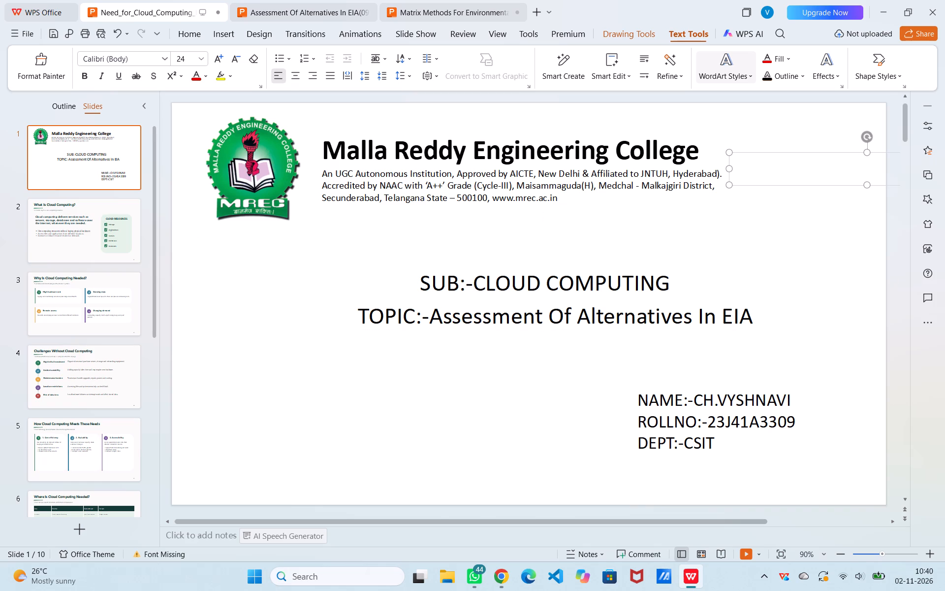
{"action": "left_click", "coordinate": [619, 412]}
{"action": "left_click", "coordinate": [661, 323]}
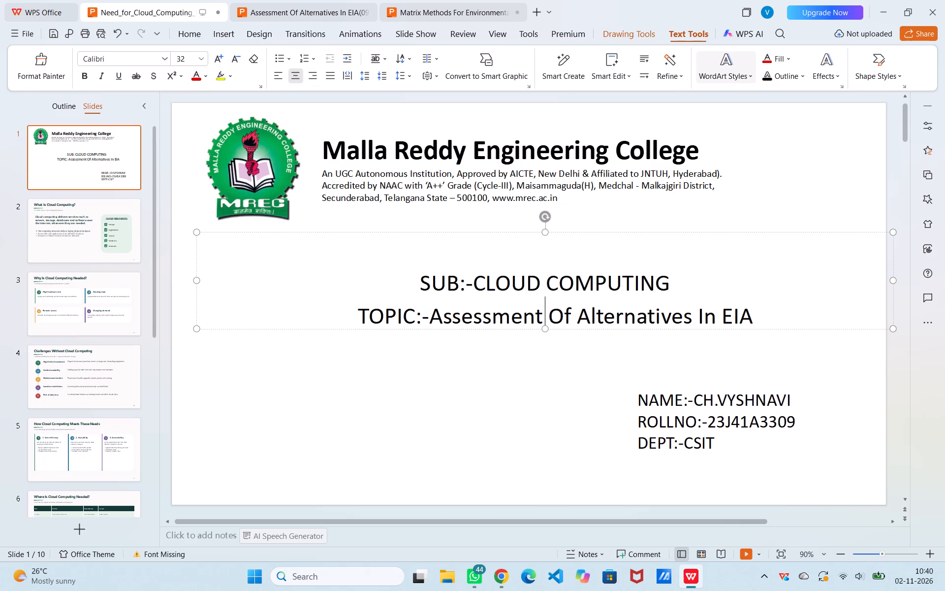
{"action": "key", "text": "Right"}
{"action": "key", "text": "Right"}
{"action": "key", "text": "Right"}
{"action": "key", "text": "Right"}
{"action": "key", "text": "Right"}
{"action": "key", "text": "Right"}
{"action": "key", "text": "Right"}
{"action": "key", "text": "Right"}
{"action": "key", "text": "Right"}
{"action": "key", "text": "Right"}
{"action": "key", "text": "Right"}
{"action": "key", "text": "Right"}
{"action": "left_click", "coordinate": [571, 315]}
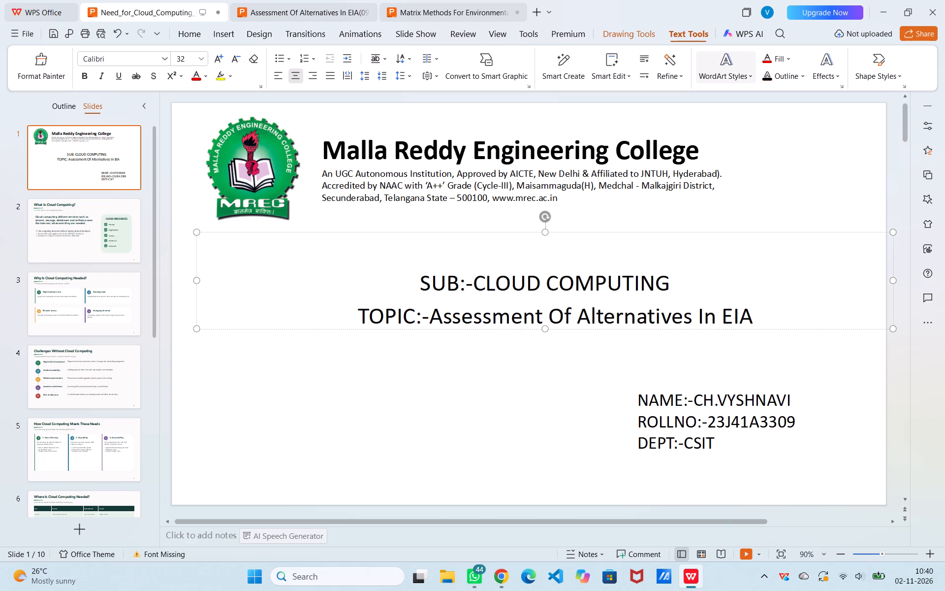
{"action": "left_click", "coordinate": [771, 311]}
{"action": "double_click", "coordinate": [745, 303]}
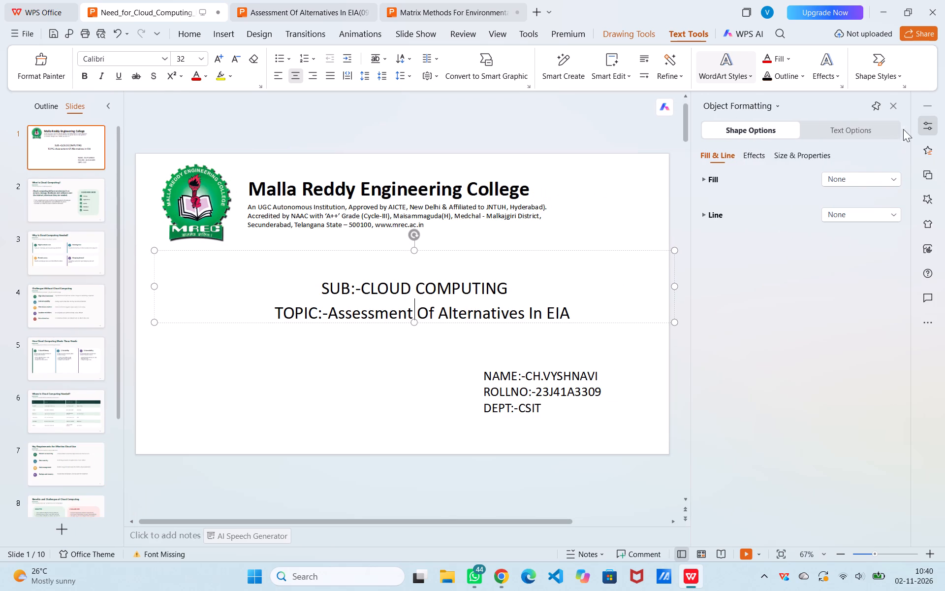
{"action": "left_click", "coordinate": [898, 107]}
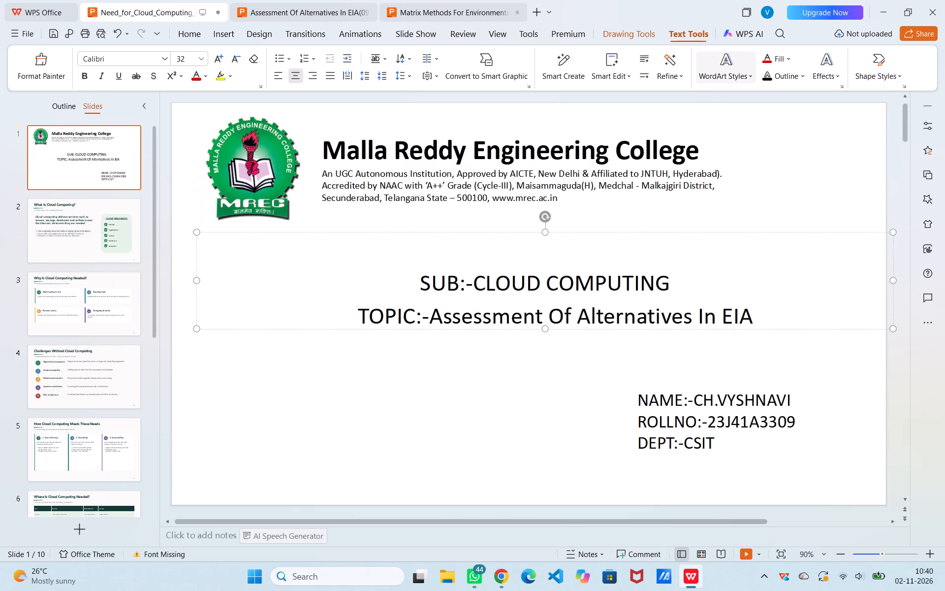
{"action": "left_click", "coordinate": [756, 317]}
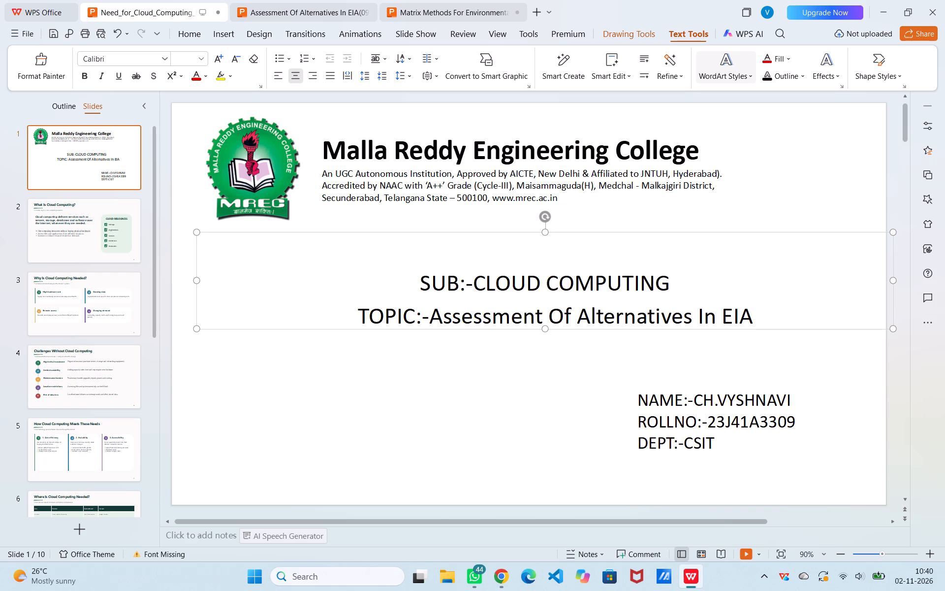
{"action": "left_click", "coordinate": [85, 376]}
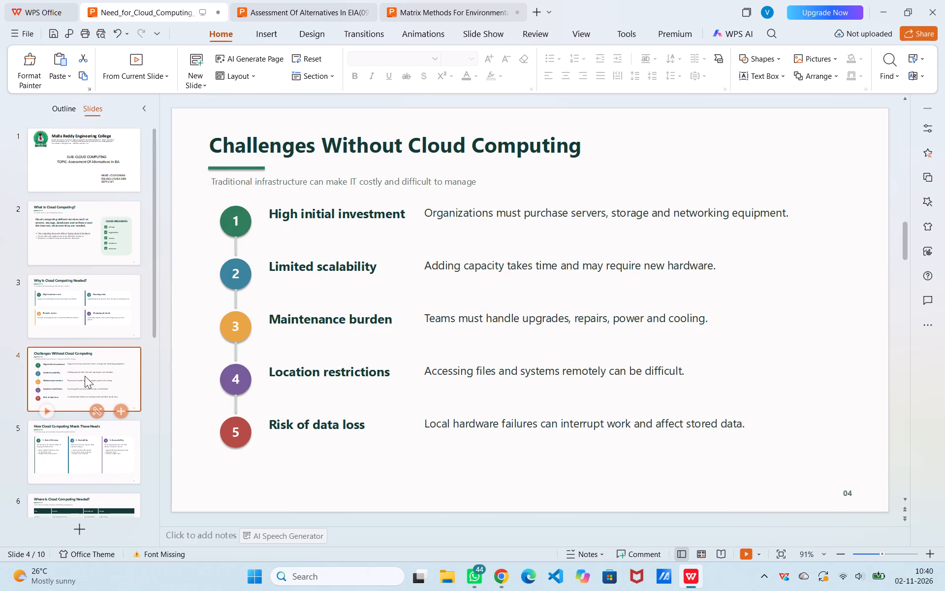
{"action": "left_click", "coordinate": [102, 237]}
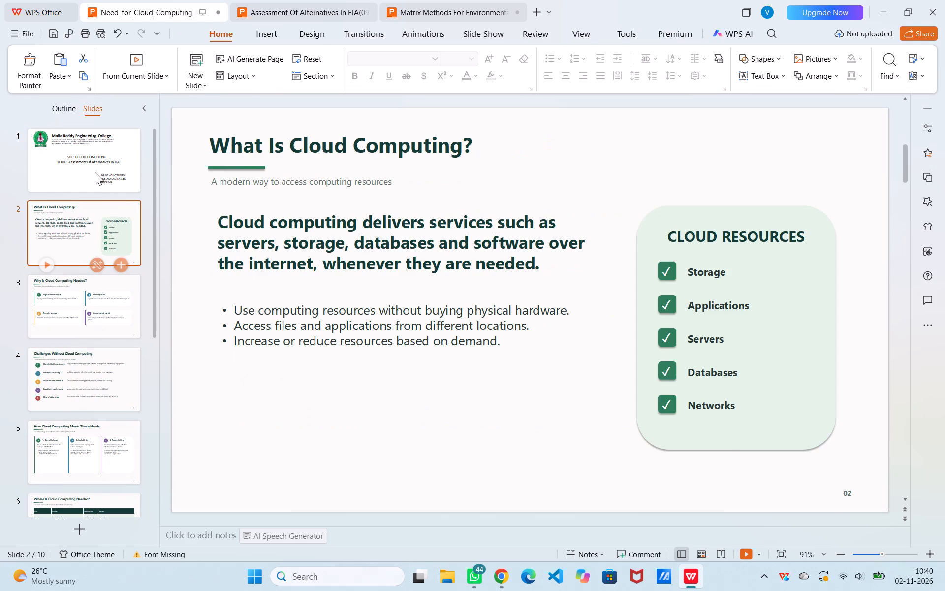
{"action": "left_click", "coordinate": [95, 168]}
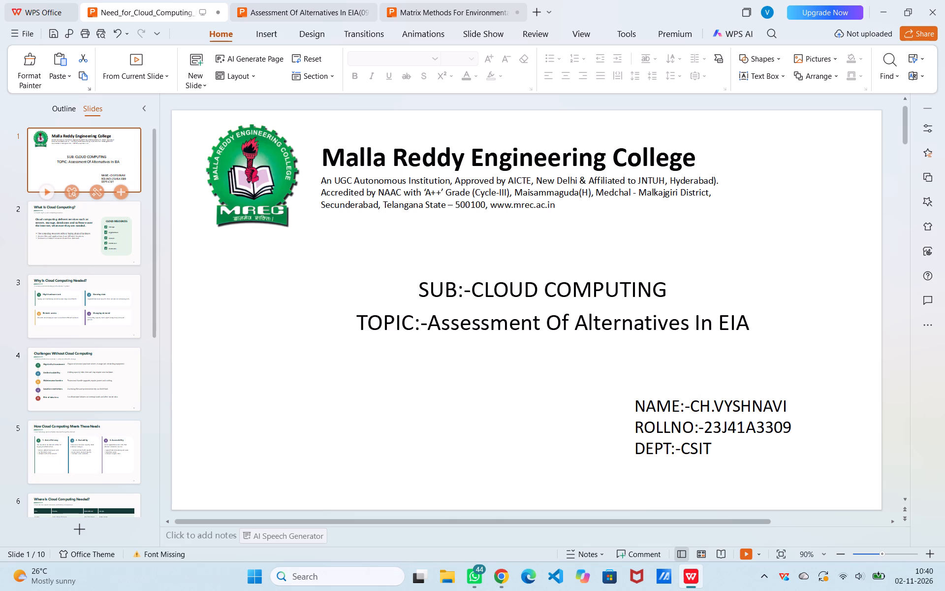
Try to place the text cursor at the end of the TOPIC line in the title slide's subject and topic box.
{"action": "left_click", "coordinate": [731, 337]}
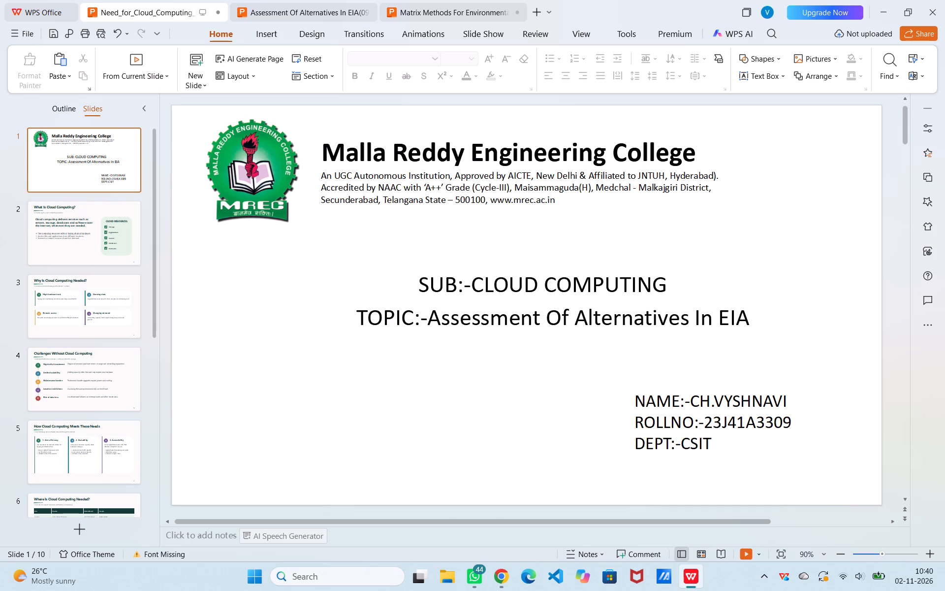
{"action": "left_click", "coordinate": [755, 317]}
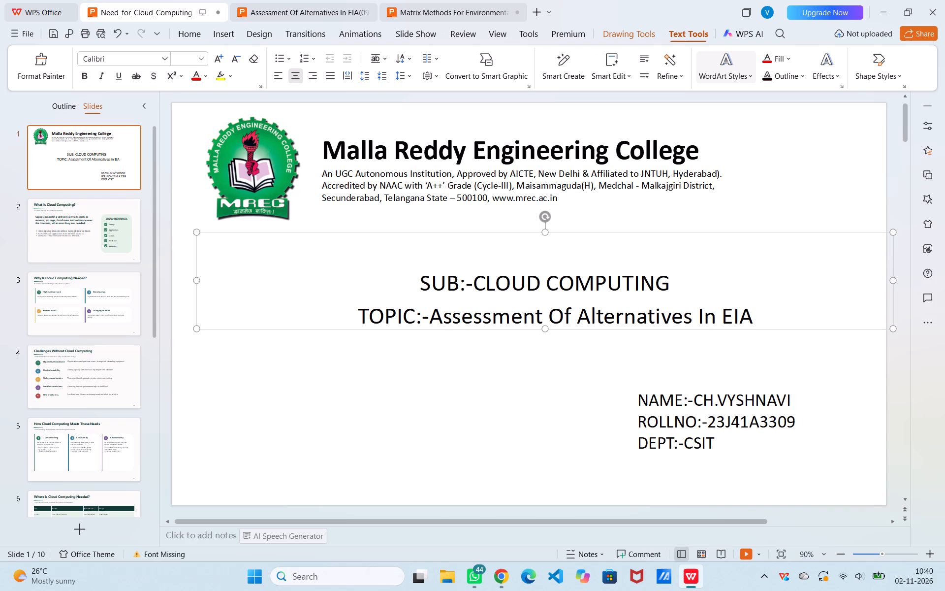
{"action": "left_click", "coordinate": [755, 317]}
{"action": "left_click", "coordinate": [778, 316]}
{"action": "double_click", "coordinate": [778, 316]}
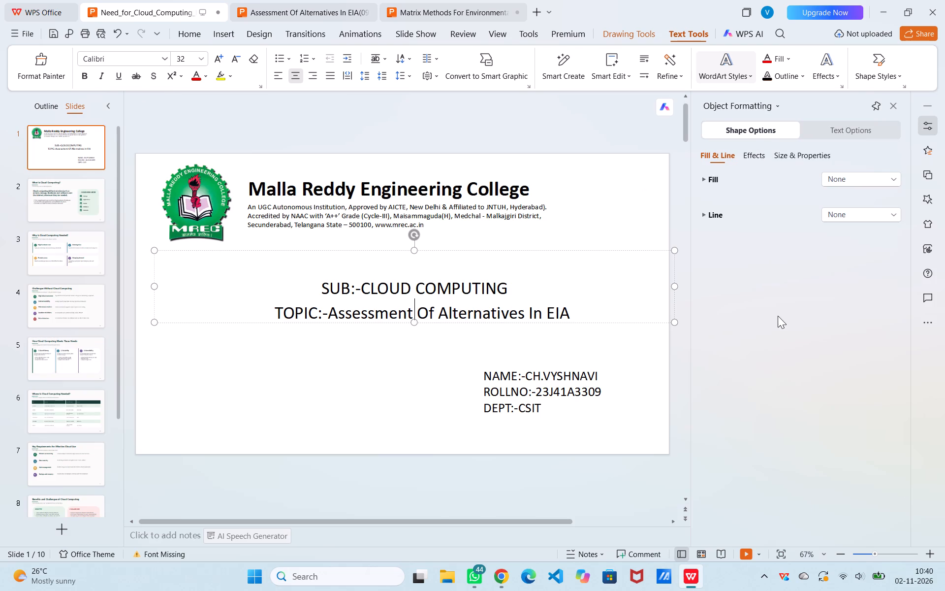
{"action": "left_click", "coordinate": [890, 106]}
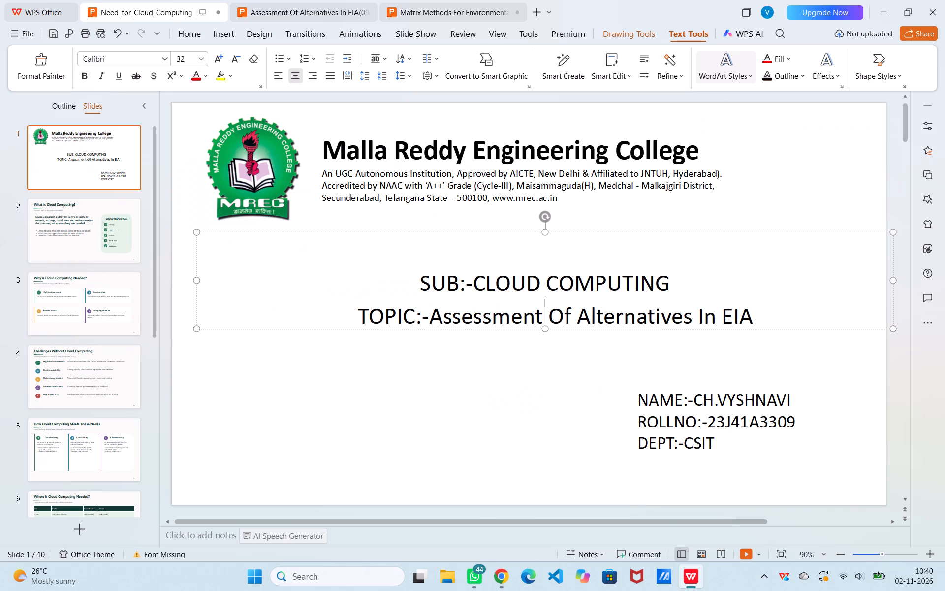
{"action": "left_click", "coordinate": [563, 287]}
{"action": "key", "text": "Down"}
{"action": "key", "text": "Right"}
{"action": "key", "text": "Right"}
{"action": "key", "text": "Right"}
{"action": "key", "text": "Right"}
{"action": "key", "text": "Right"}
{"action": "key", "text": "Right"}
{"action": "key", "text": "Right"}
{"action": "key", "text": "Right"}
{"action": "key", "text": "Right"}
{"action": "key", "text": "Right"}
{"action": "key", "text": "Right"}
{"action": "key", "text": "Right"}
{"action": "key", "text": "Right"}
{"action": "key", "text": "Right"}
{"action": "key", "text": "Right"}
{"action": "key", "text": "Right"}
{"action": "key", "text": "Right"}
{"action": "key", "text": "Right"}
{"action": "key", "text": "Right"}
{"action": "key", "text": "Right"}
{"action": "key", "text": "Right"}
Clear the student name on the title slide, keeping only the "NAME:-" label on that line.
{"action": "left_click", "coordinate": [646, 455]}
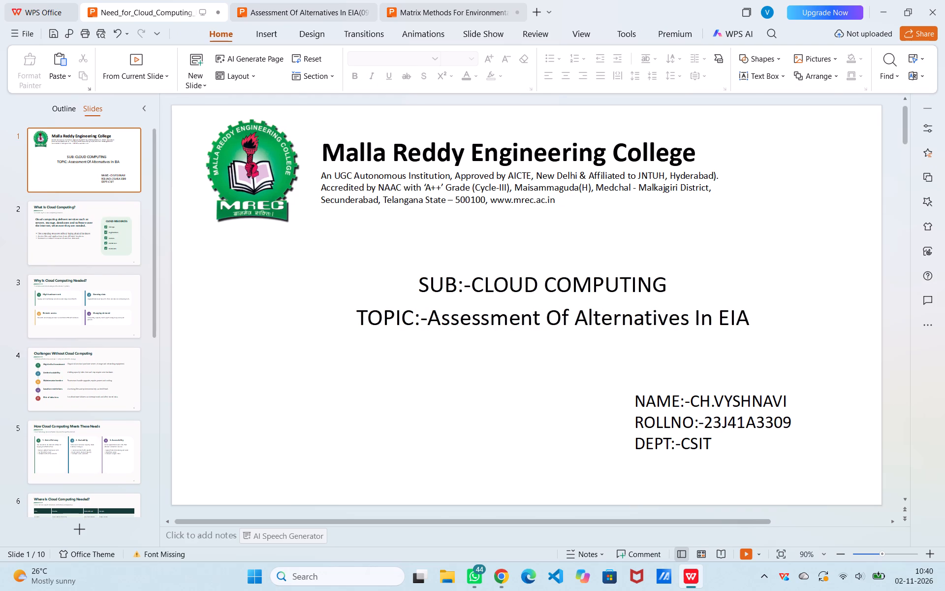
{"action": "left_click", "coordinate": [788, 400]}
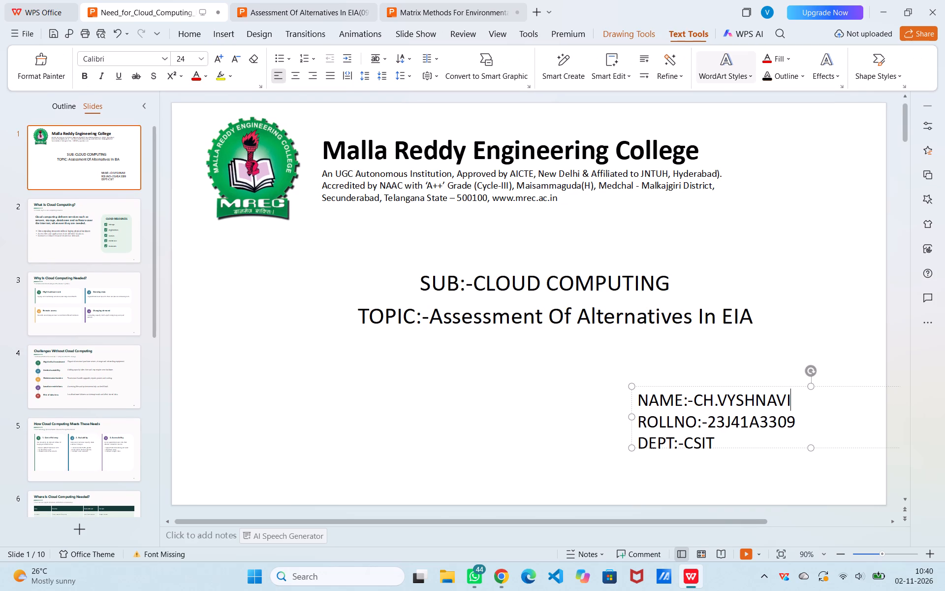
{"action": "key", "text": "BackSpace"}
{"action": "key", "text": "BackSpace"}
{"action": "key", "text": "BackSpace"}
{"action": "key", "text": "BackSpace"}
{"action": "key", "text": "BackSpace"}
{"action": "key", "text": "BackSpace"}
{"action": "key", "text": "BackSpace"}
{"action": "key", "text": "BackSpace"}
{"action": "key", "text": "BackSpace"}
{"action": "key", "text": "BackSpace"}
{"action": "key", "text": "BackSpace"}
{"action": "key", "text": "BackSpace"}
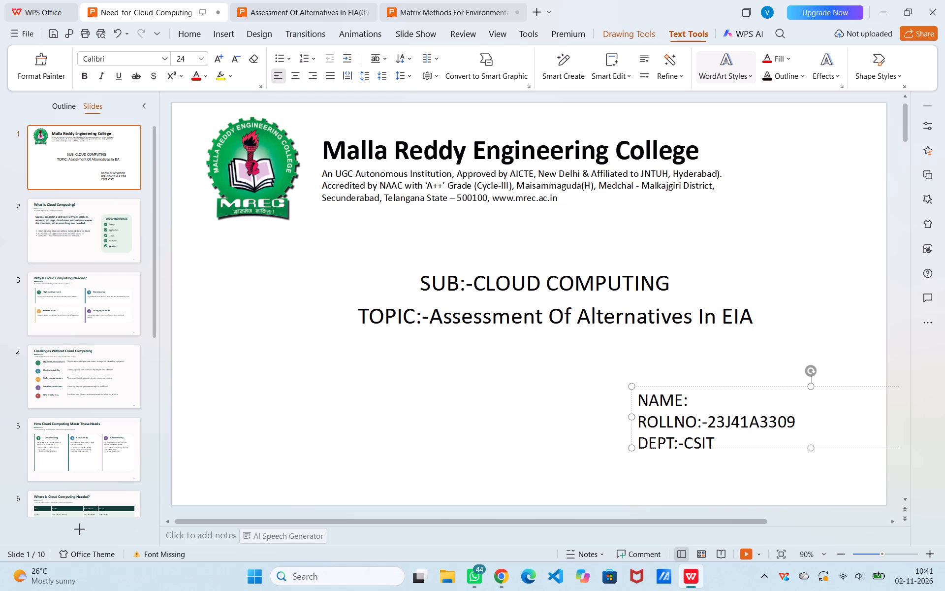
{"action": "key", "text": "minus"}
Switch to the Matrix Methods For Environmental Impact Assessment presentation to view the student details on its title slide.
{"action": "left_click", "coordinate": [302, 0]}
{"action": "left_click", "coordinate": [413, 0]}
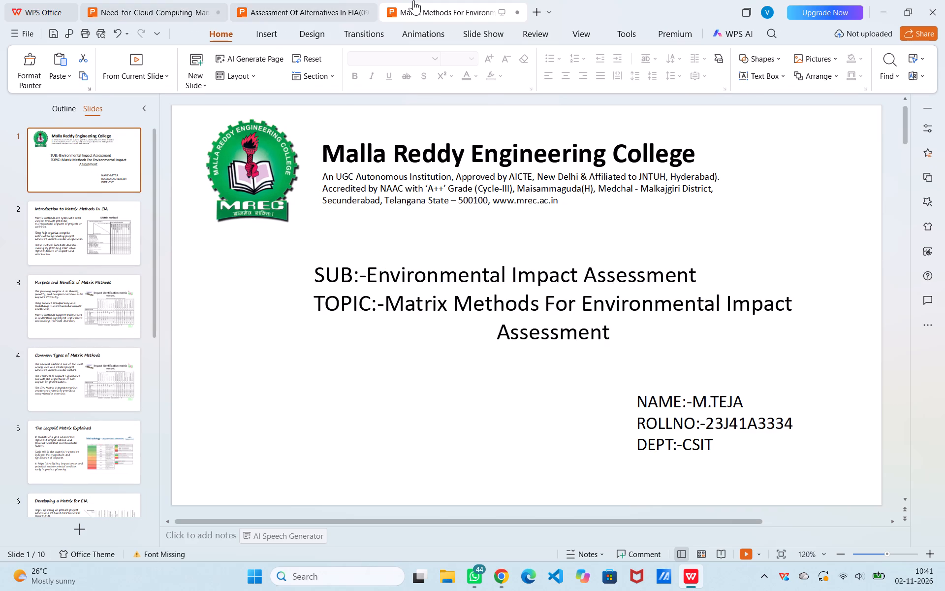
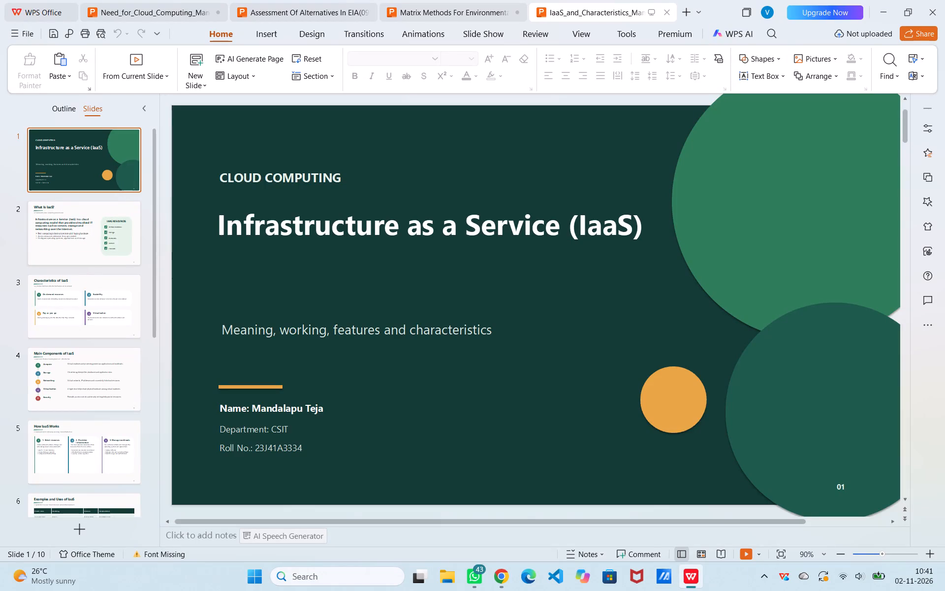
Copy the student name from the IaaS title slide into the NAME line of the Need for Cloud Computing title slide, without an extra line.
{"action": "left_click_drag", "start_coordinate": [252, 406], "coordinate": [316, 409]}
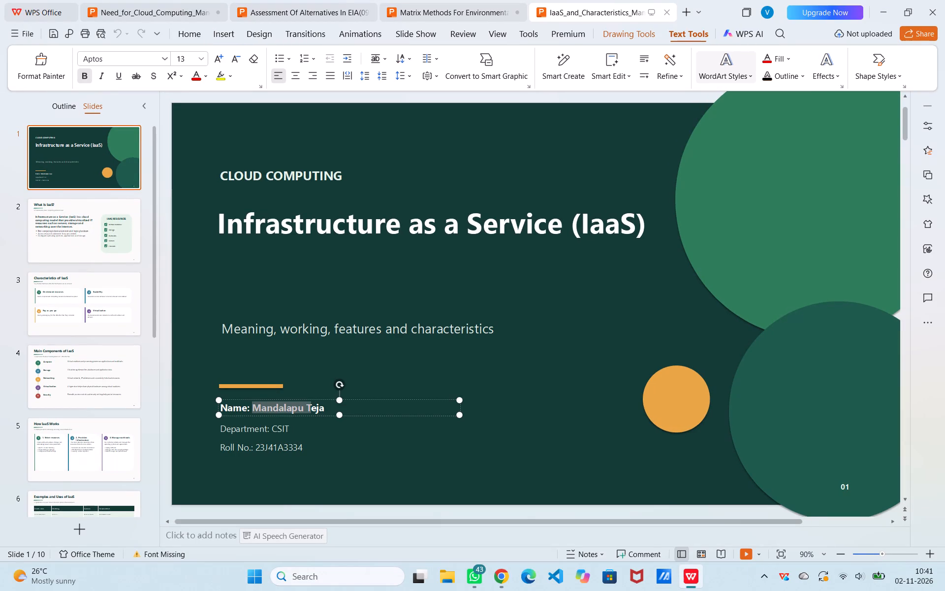
{"action": "left_click_drag", "start_coordinate": [316, 409], "coordinate": [330, 407]}
{"action": "key", "text": "ctrl+c"}
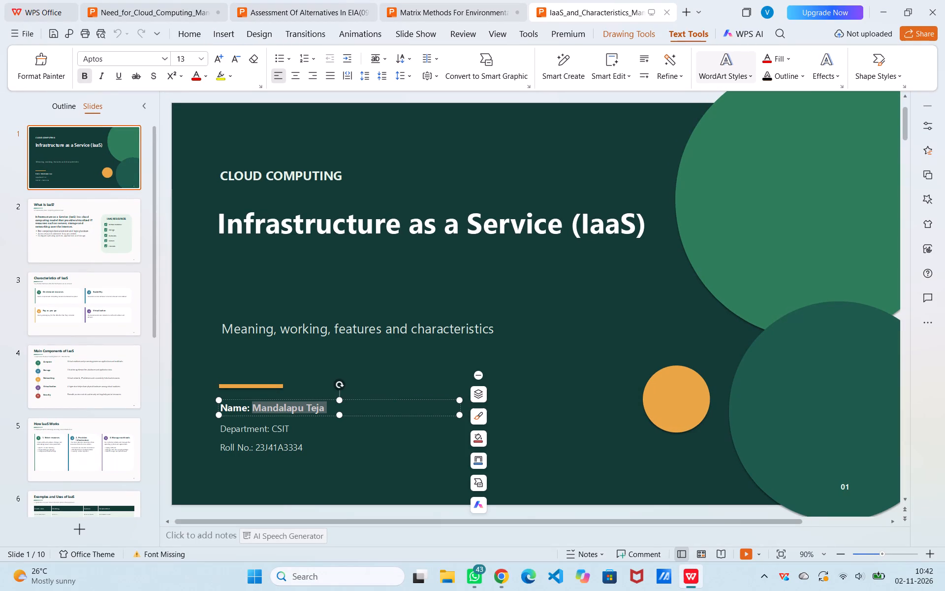
{"action": "left_click", "coordinate": [137, 0]}
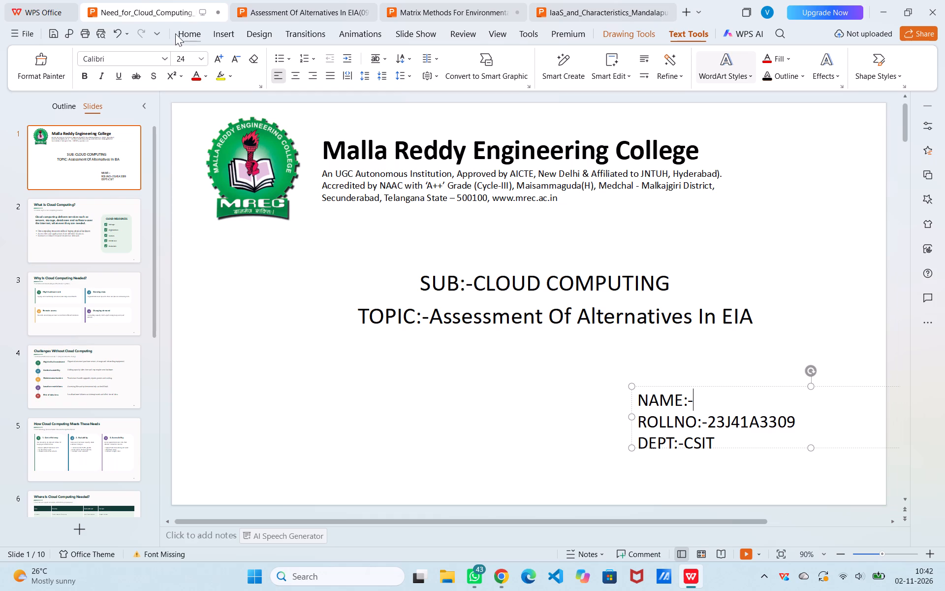
{"action": "left_click", "coordinate": [706, 403]}
{"action": "key", "text": "ctrl+v"}
{"action": "key", "text": "BackSpace"}
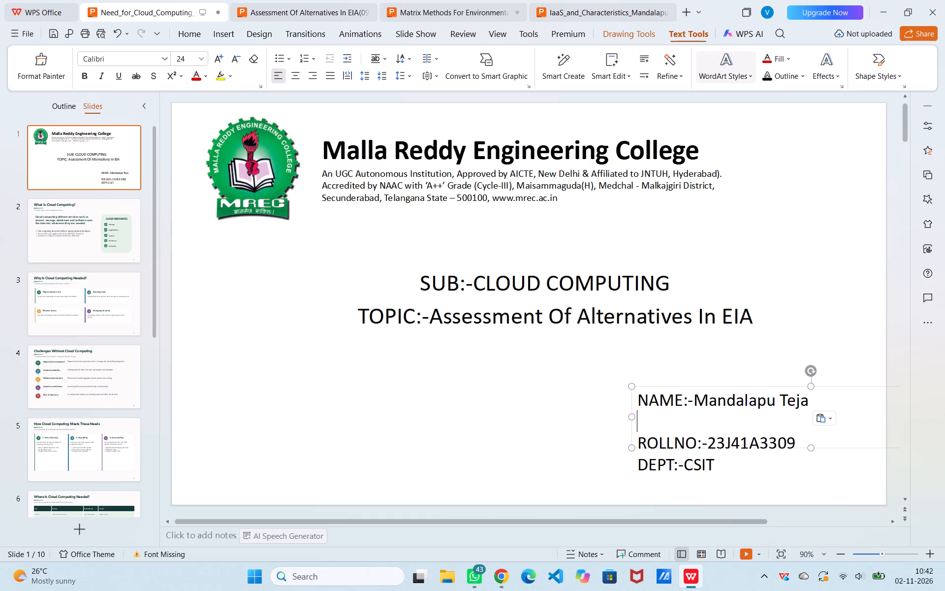
Replace the last two digits of the roll number so it matches the roll number on the IaaS title slide.
{"action": "left_click", "coordinate": [804, 419]}
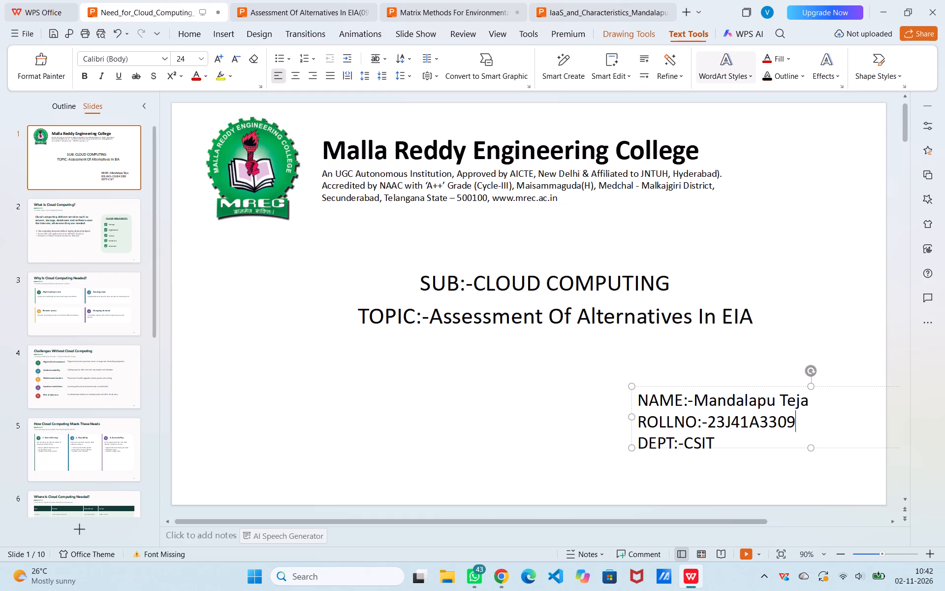
{"action": "key", "text": "BackSpace"}
{"action": "key", "text": "BackSpace"}
{"action": "type", "text": "34"}
Delete the "TOPIC:-Assessment Of Alternatives In EIA" text and the empty line beneath the subject on the title slide.
{"action": "left_click", "coordinate": [734, 305]}
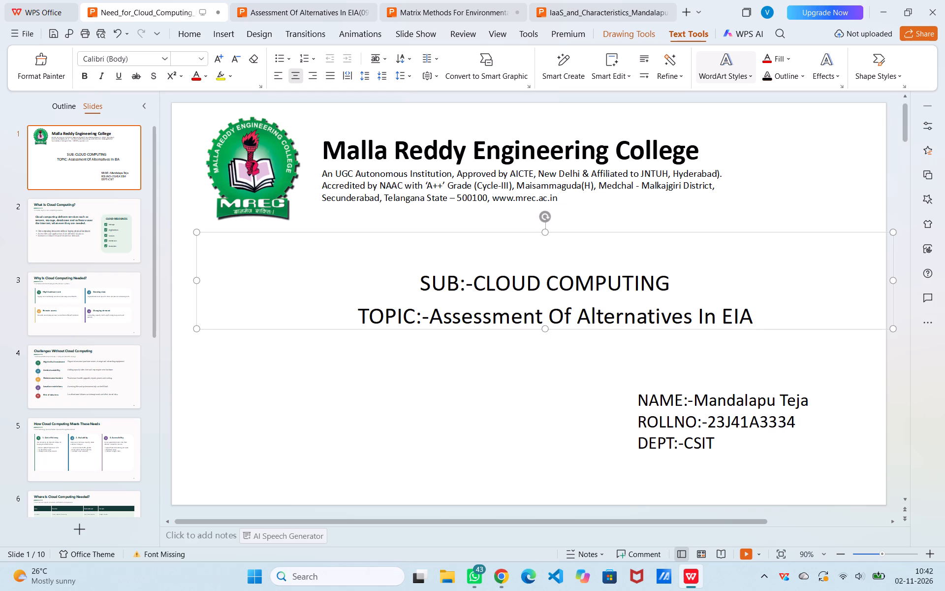
{"action": "left_click", "coordinate": [669, 311]}
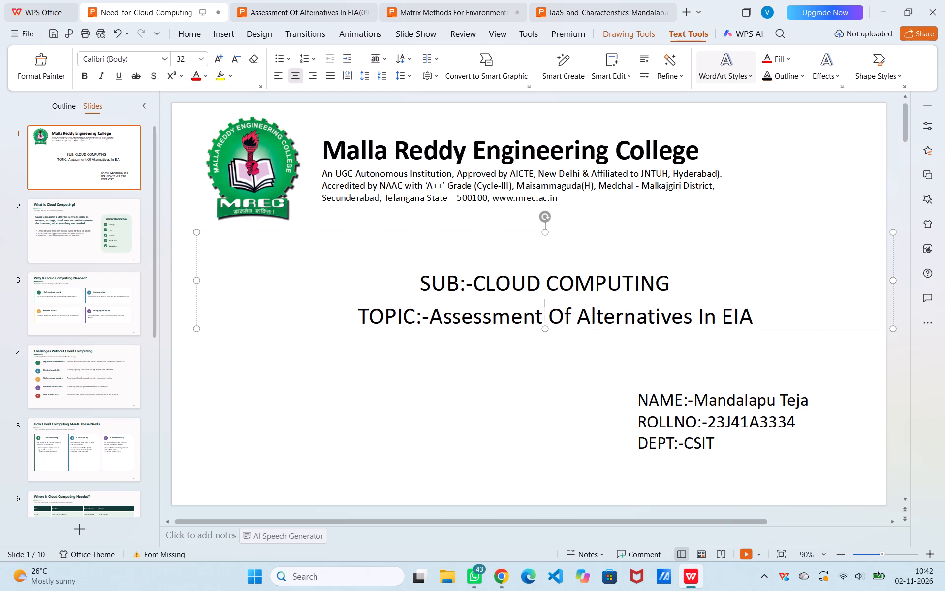
{"action": "key", "text": "Right"}
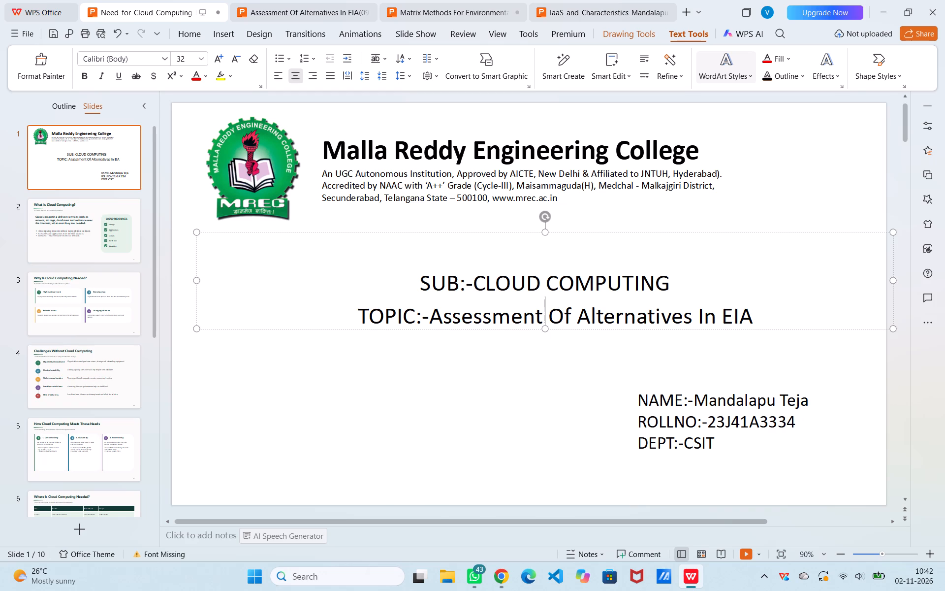
{"action": "left_click", "coordinate": [433, 314]}
{"action": "left_click_drag", "start_coordinate": [432, 314], "coordinate": [534, 314]}
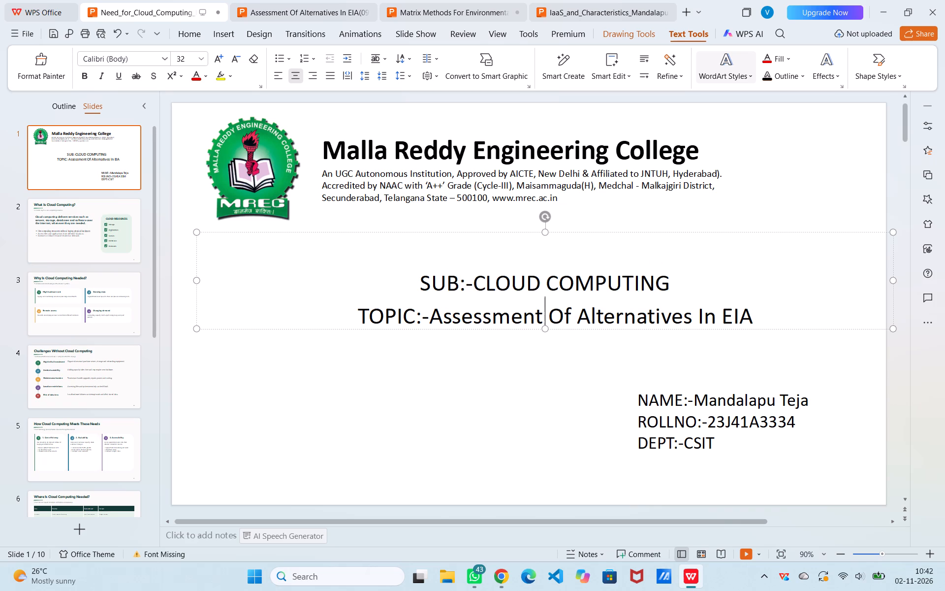
{"action": "key", "text": "BackSpace"}
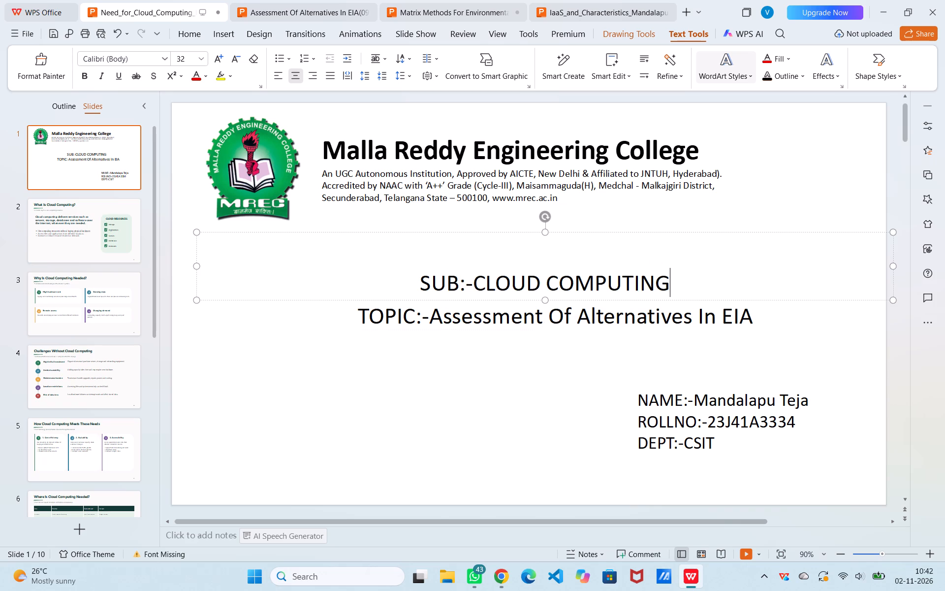
{"action": "left_click_drag", "start_coordinate": [363, 316], "coordinate": [409, 326]}
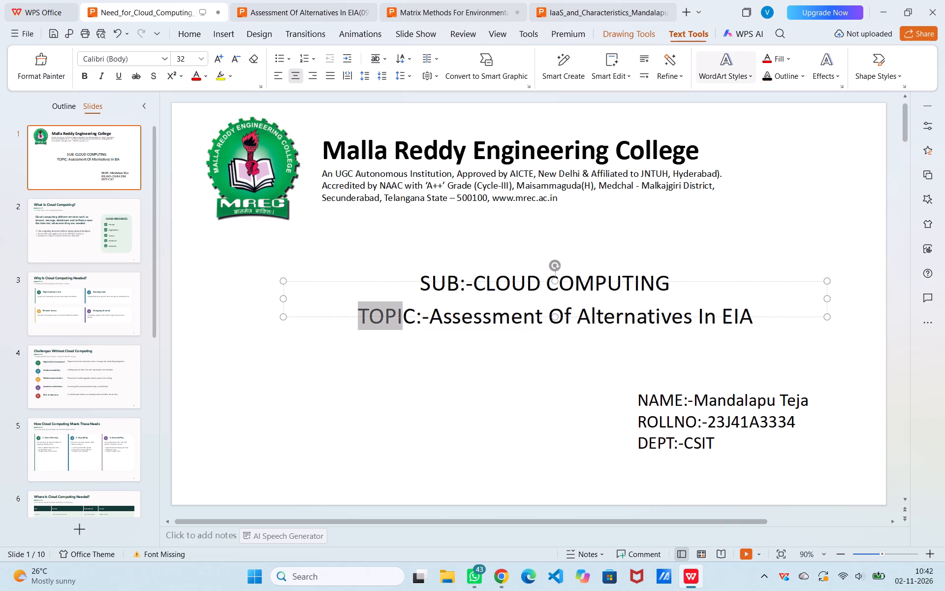
{"action": "left_click_drag", "start_coordinate": [409, 326], "coordinate": [751, 328]}
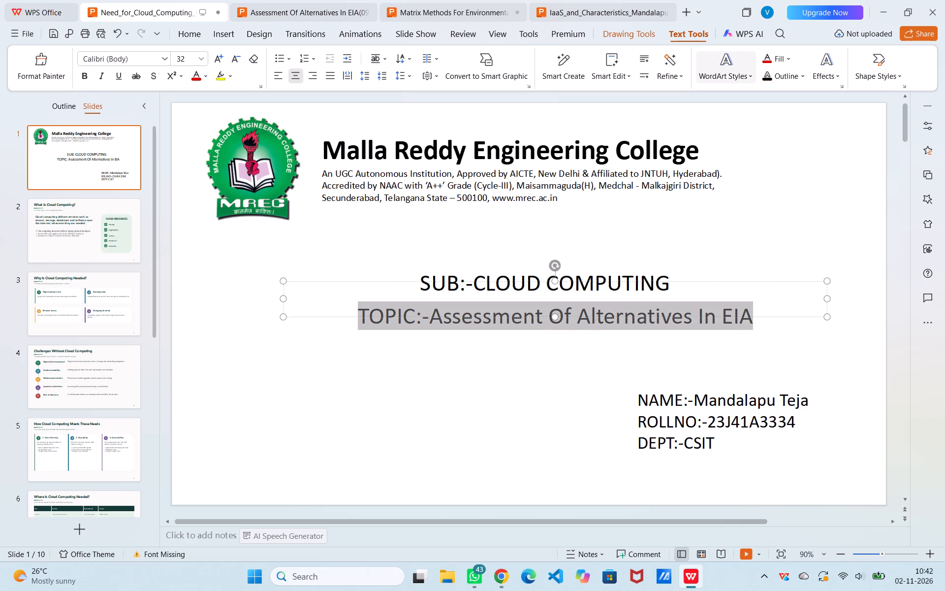
{"action": "key", "text": "BackSpace"}
View the title slides of the Matrix Methods and IaaS presentations, and return to the Need for Cloud Computing presentation.
{"action": "left_click", "coordinate": [482, 6]}
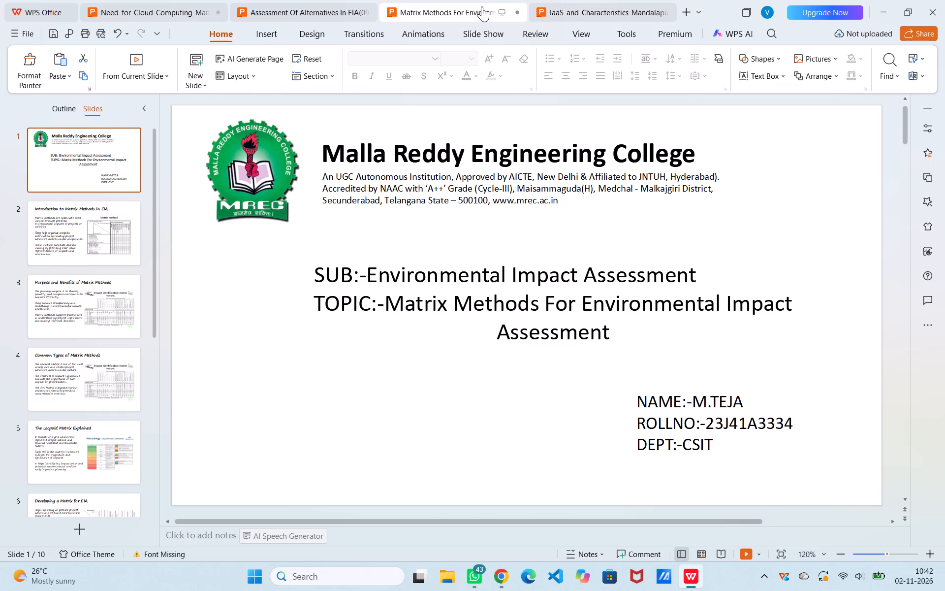
{"action": "left_click", "coordinate": [623, 0]}
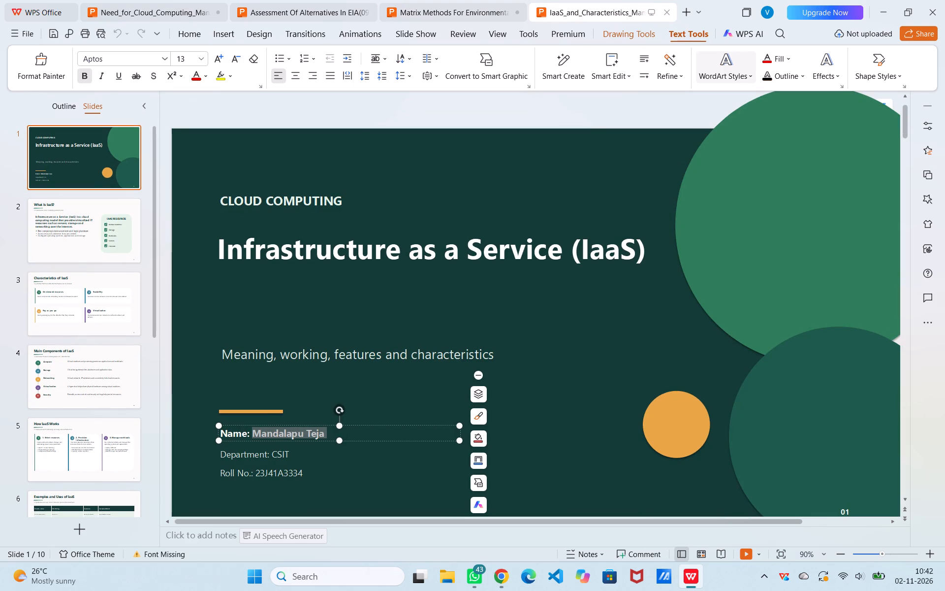
{"action": "left_click", "coordinate": [195, 0]}
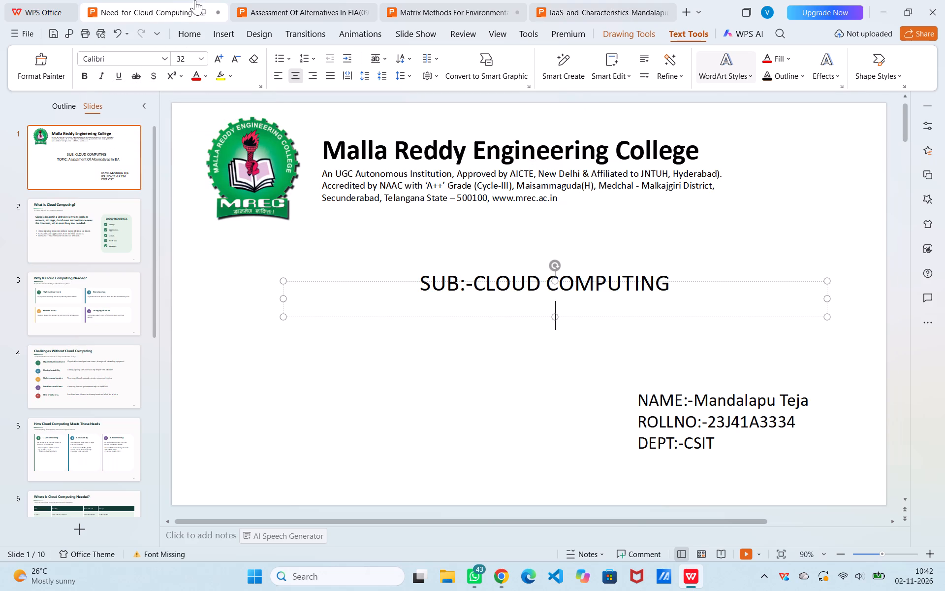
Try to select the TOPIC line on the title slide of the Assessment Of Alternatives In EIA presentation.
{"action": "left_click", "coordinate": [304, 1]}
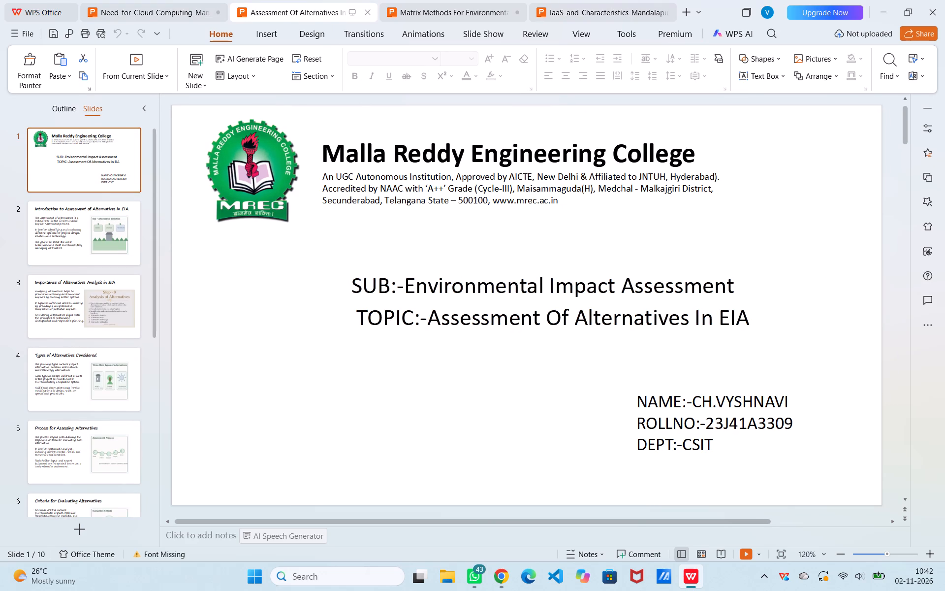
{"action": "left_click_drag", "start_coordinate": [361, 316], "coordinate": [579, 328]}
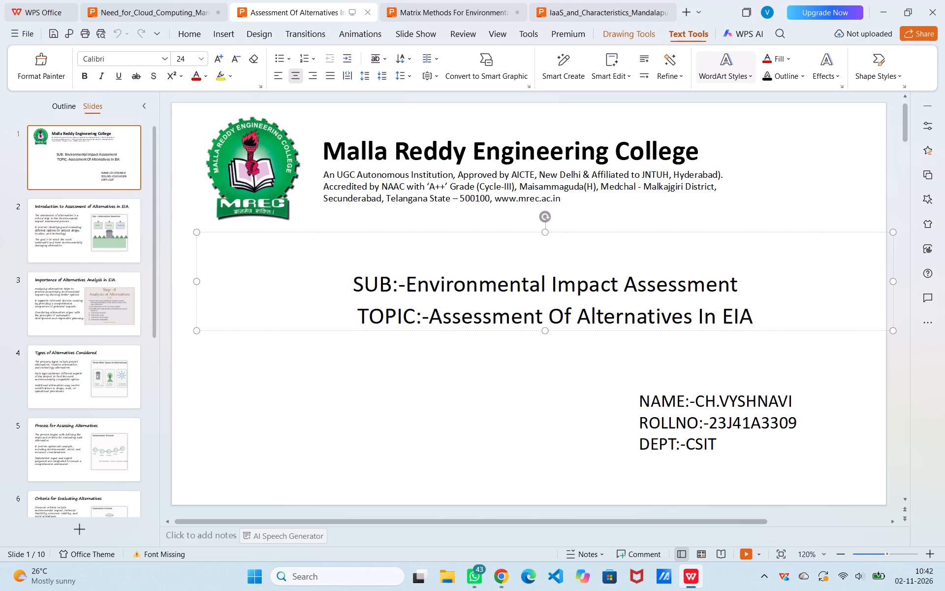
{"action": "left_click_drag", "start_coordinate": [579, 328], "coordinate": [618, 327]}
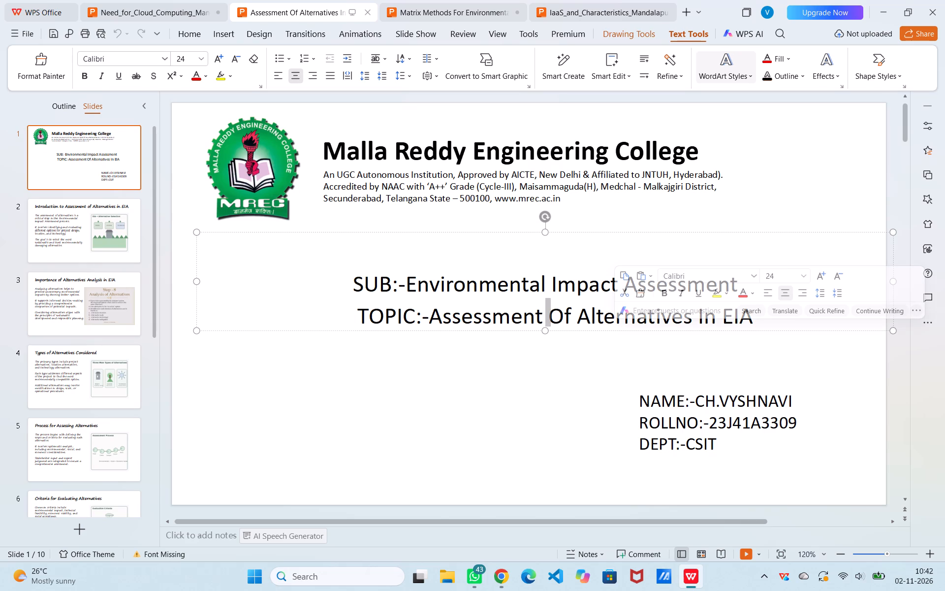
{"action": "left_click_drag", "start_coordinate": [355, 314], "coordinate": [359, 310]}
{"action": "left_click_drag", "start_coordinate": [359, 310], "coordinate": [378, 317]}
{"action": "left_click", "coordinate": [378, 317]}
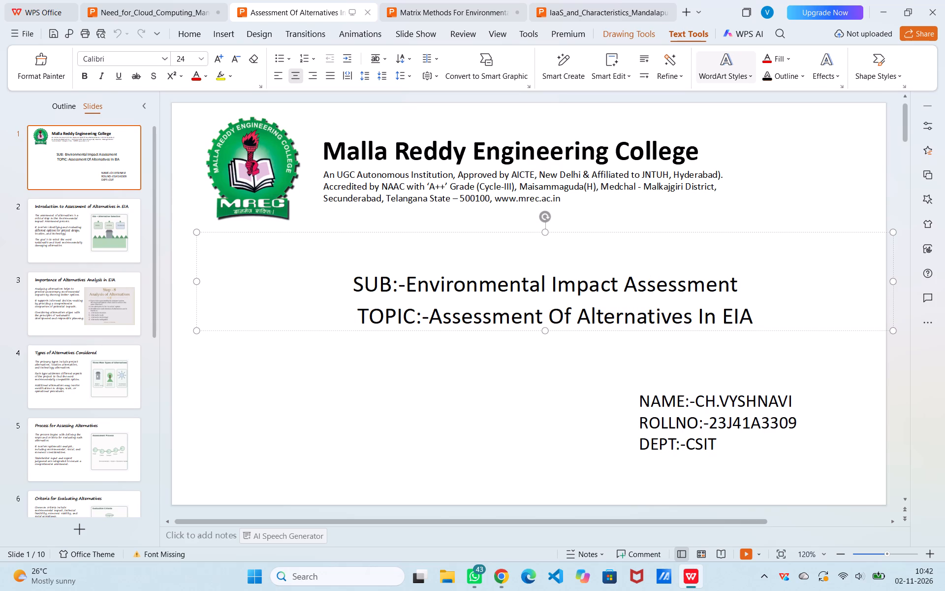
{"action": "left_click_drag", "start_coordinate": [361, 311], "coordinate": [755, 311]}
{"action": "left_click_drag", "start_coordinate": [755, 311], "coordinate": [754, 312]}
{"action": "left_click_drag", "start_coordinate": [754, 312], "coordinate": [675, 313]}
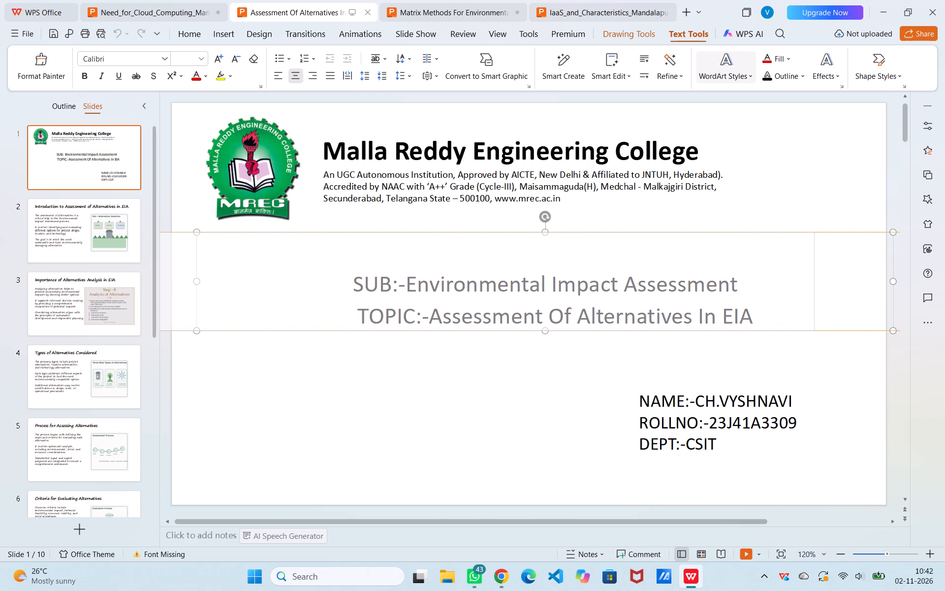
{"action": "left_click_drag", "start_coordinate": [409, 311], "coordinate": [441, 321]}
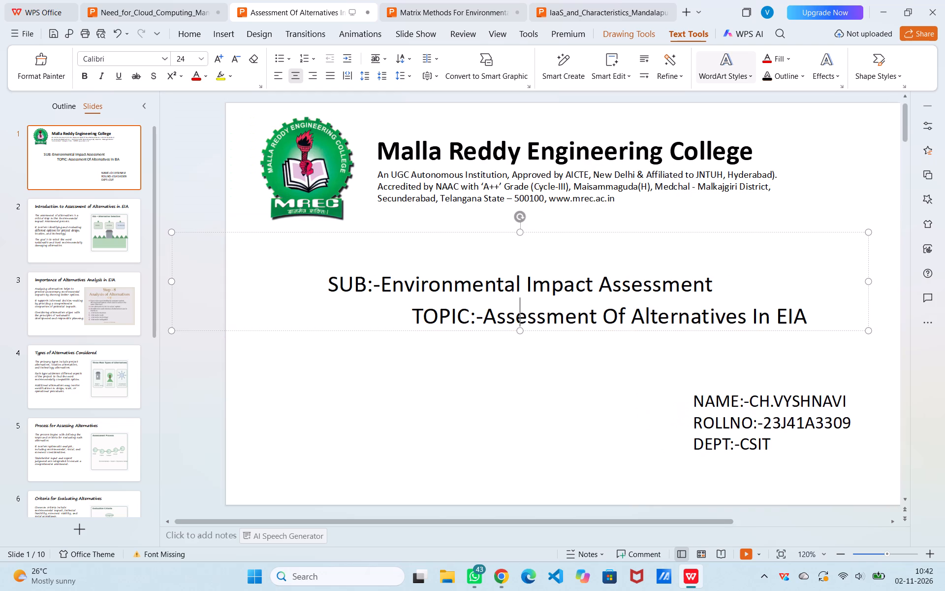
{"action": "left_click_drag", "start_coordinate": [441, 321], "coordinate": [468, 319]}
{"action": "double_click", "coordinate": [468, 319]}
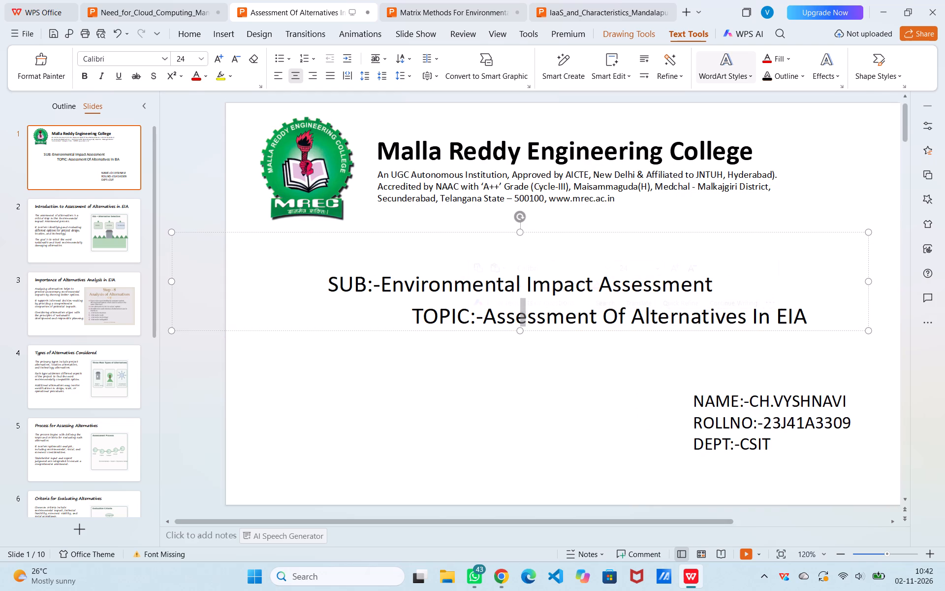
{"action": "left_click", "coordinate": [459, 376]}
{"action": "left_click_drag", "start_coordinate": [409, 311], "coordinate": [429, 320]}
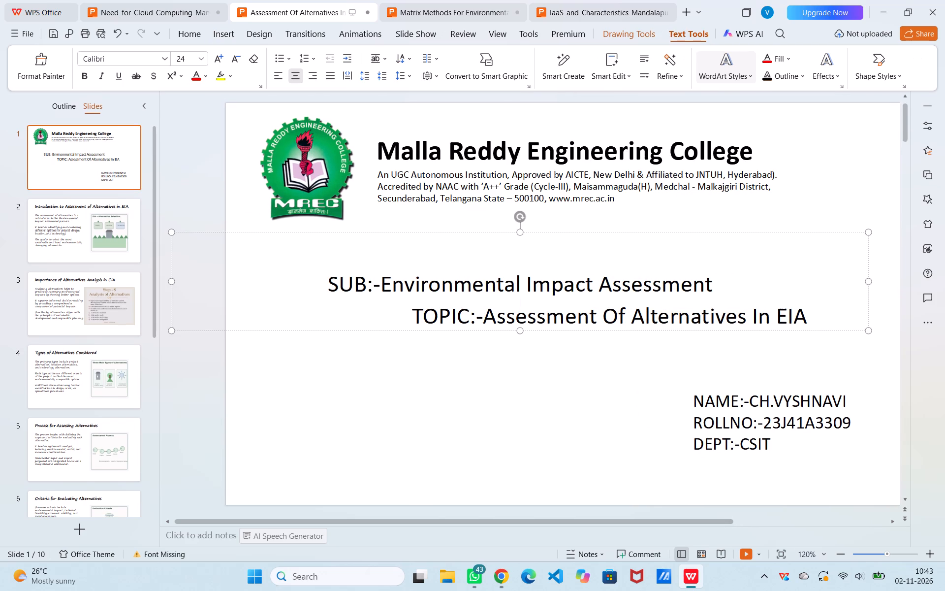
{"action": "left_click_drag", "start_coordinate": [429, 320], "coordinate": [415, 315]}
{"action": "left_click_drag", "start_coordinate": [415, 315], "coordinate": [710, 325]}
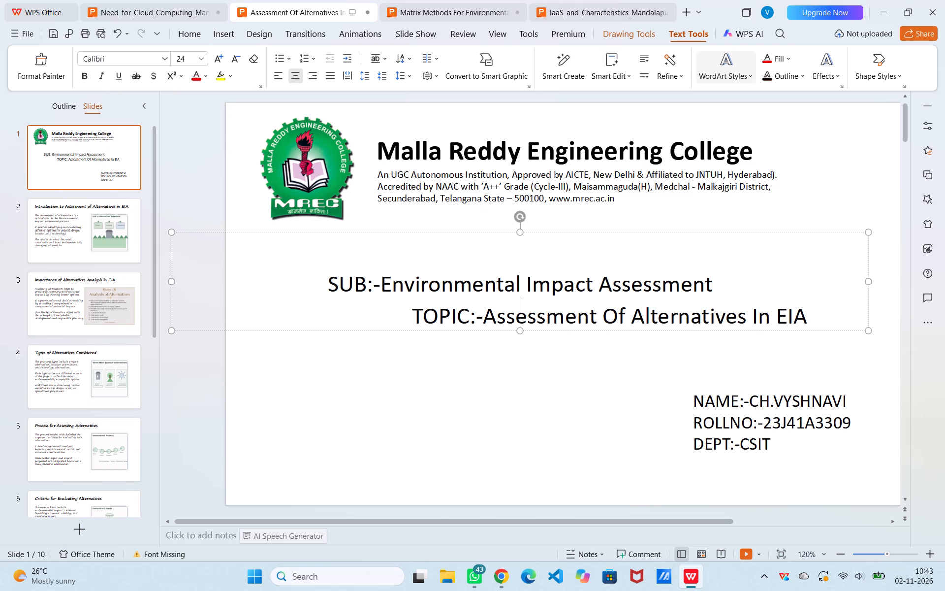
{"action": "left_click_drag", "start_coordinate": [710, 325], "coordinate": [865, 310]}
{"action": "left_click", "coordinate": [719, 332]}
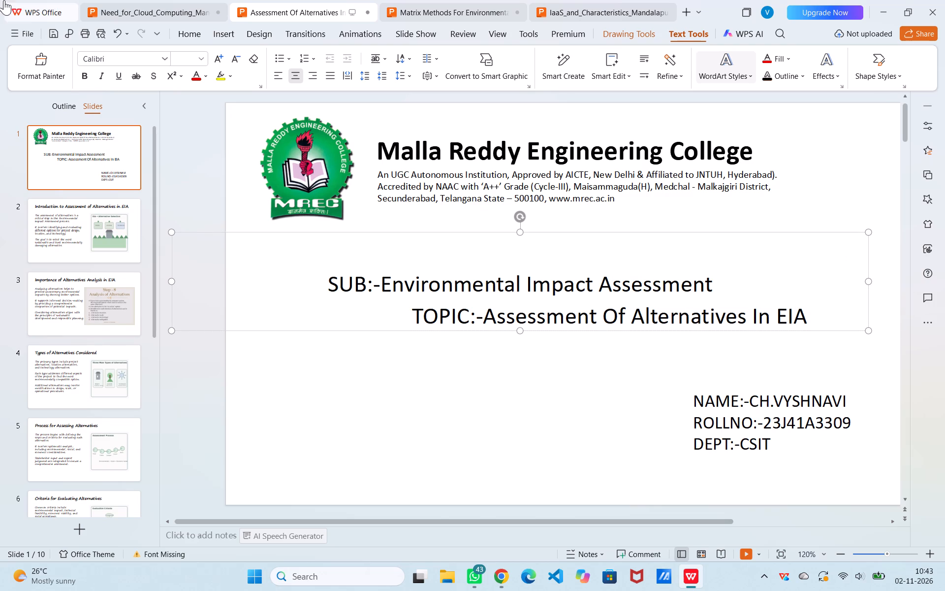
Add the line "TOPIC:-NEED FOR CLOUD COMPUTING" beneath the subject on the title slide of the Need for Cloud Computing presentation.
{"action": "left_click", "coordinate": [133, 10]}
{"action": "left_click", "coordinate": [469, 426]}
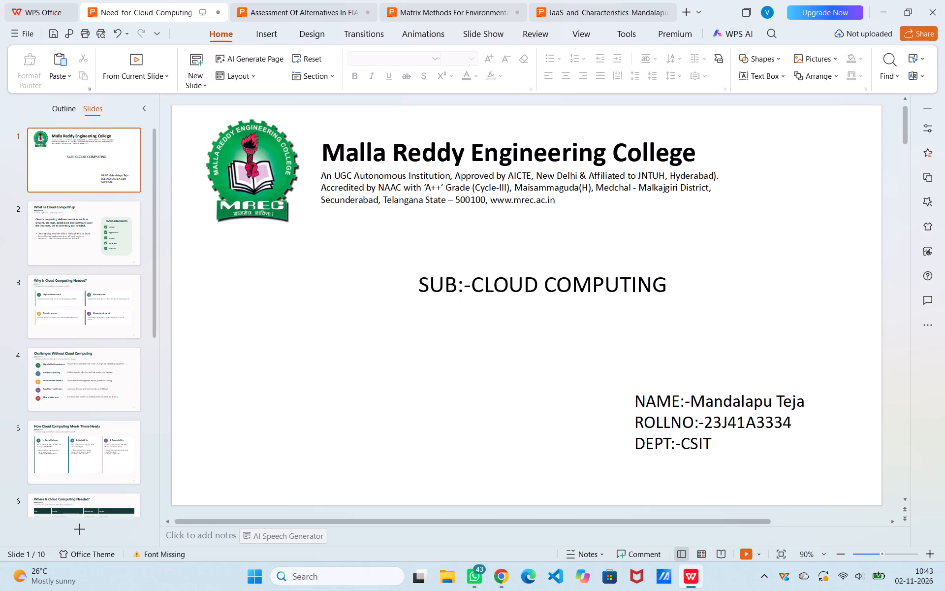
{"action": "left_click", "coordinate": [649, 282]}
{"action": "key", "text": "Right"}
{"action": "key", "text": "Return"}
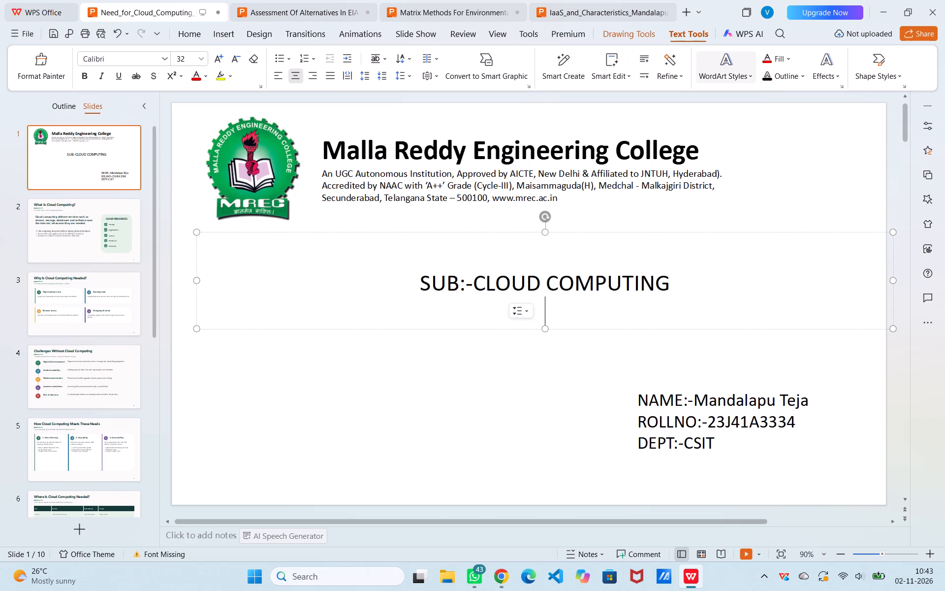
{"action": "type", "text": "TOPIC"}
{"action": "key", "text": "shift+colon"}
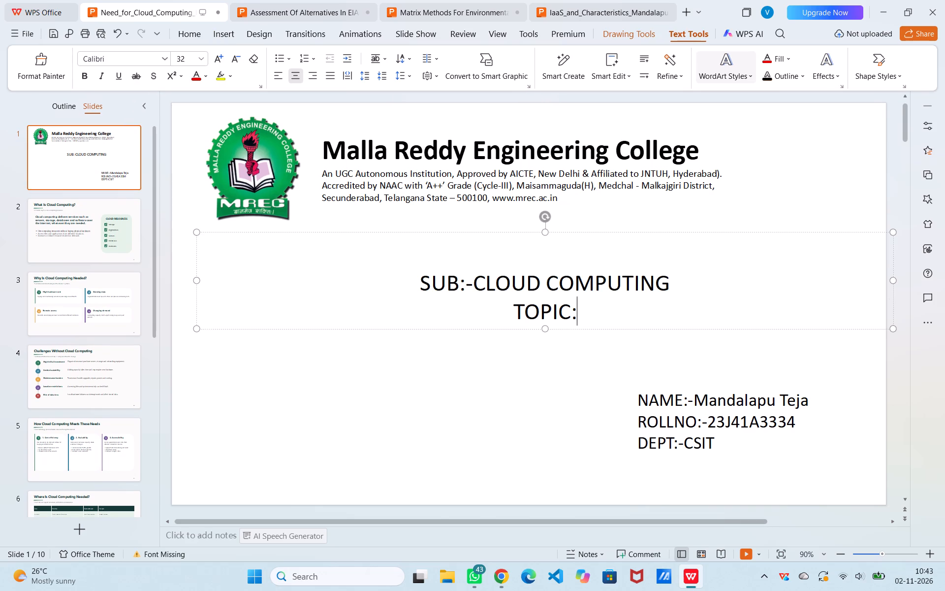
{"action": "key", "text": "minus"}
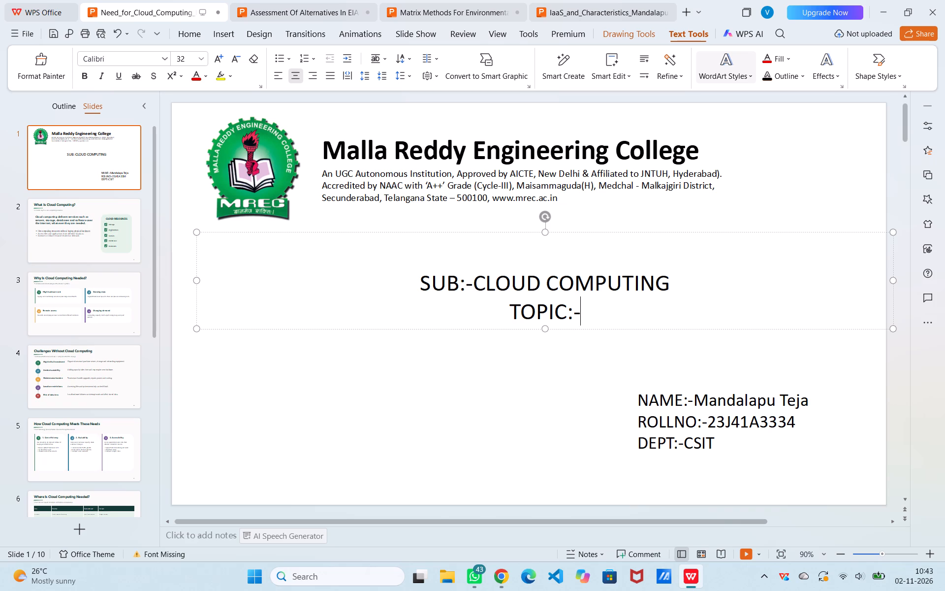
{"action": "type", "text": "NEED FOR CLOUD COMPU"}
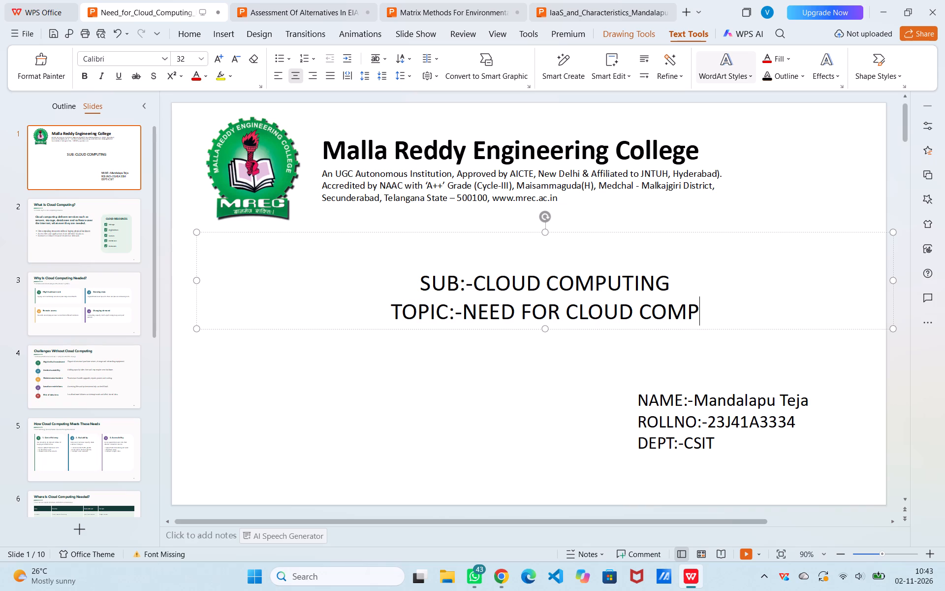
{"action": "type", "text": "TING"}
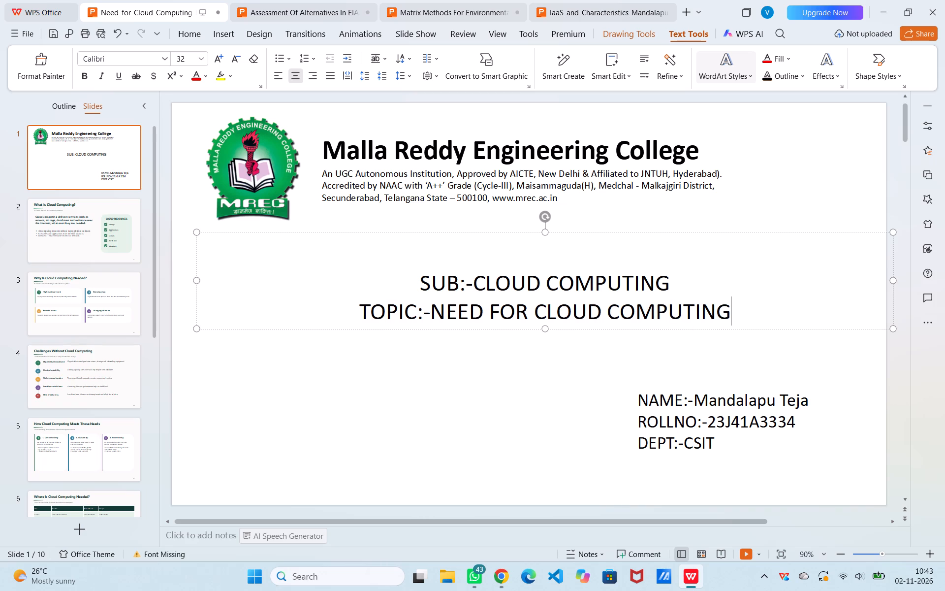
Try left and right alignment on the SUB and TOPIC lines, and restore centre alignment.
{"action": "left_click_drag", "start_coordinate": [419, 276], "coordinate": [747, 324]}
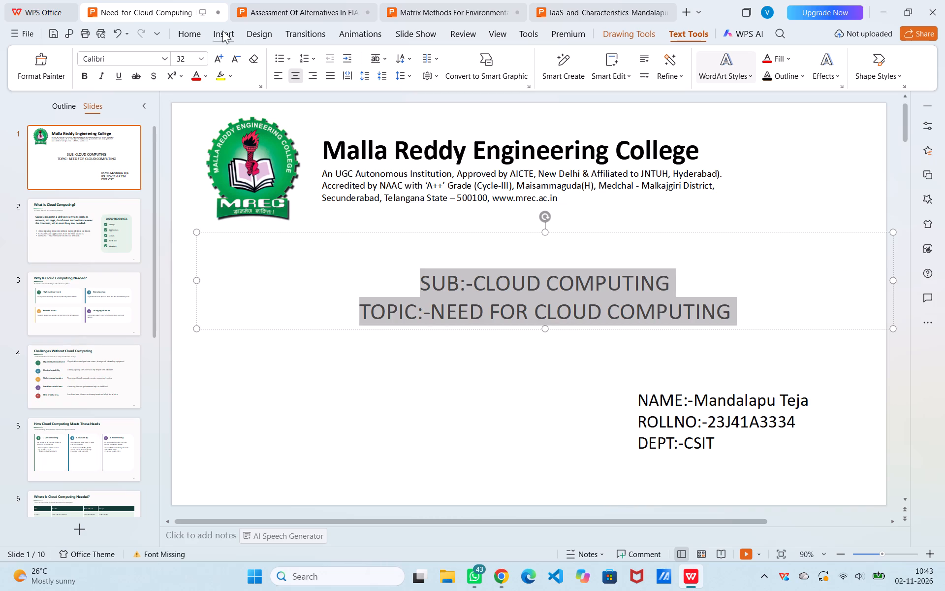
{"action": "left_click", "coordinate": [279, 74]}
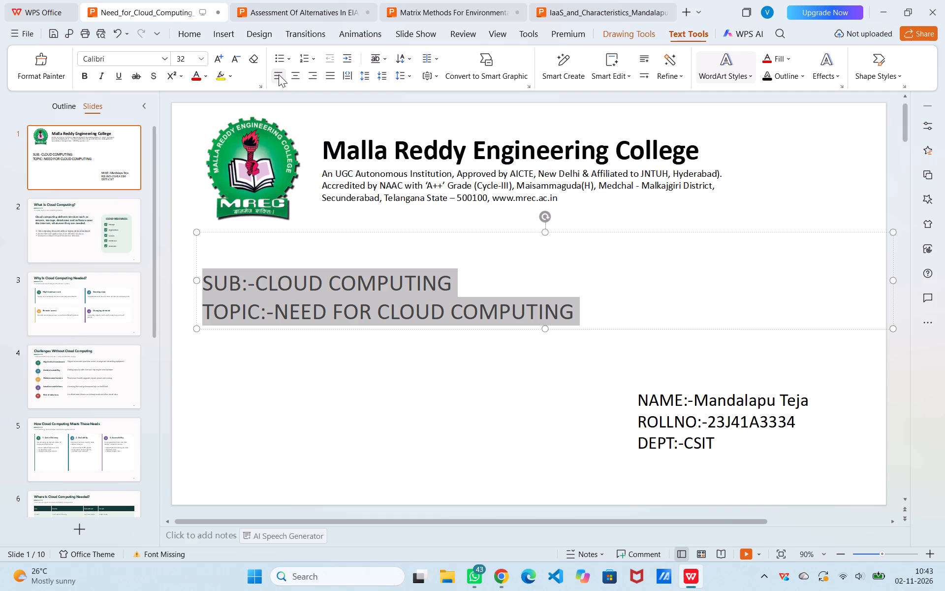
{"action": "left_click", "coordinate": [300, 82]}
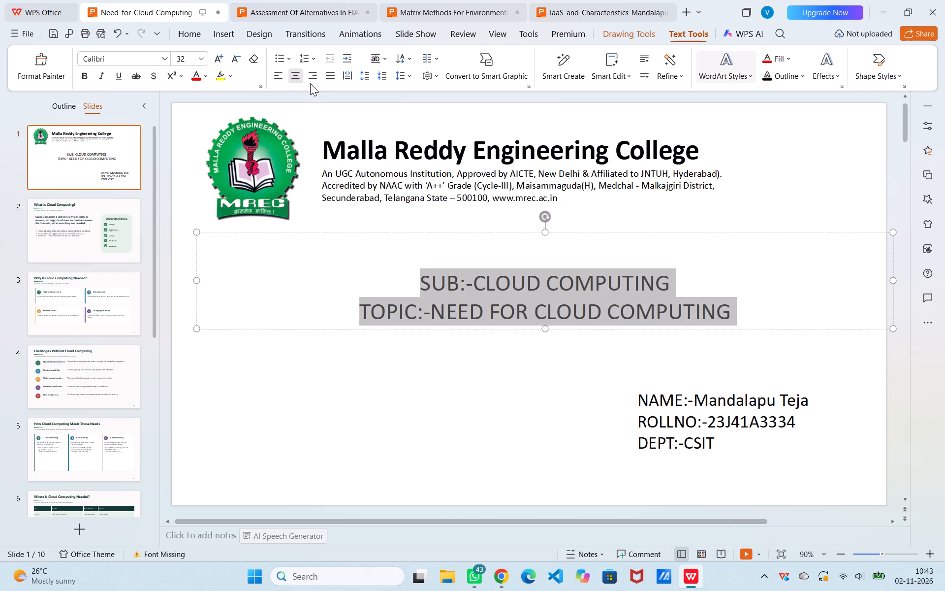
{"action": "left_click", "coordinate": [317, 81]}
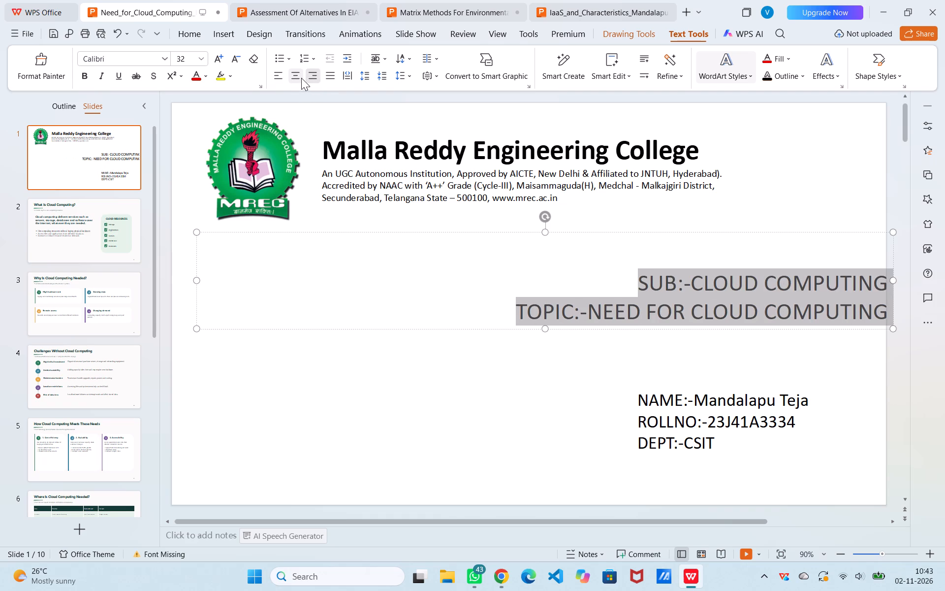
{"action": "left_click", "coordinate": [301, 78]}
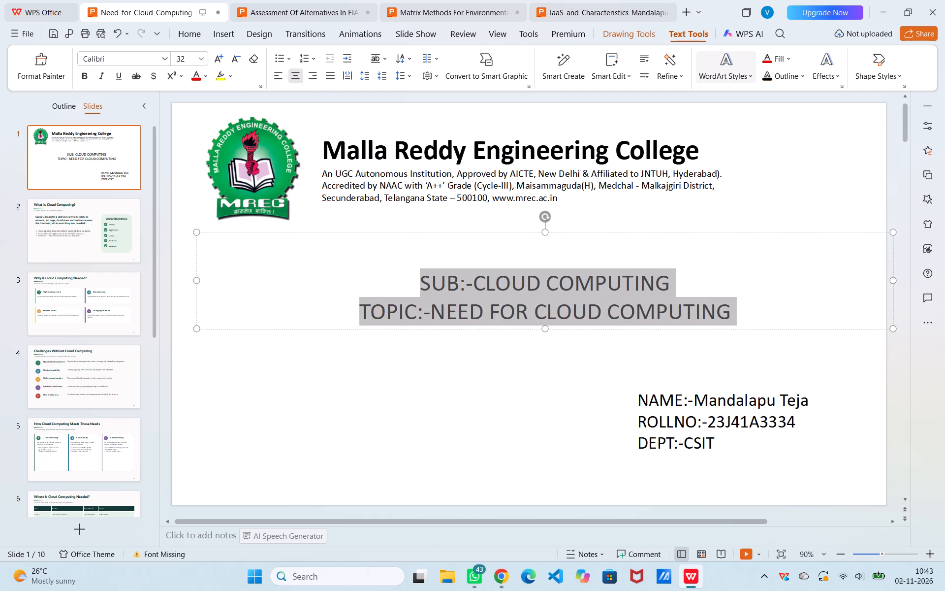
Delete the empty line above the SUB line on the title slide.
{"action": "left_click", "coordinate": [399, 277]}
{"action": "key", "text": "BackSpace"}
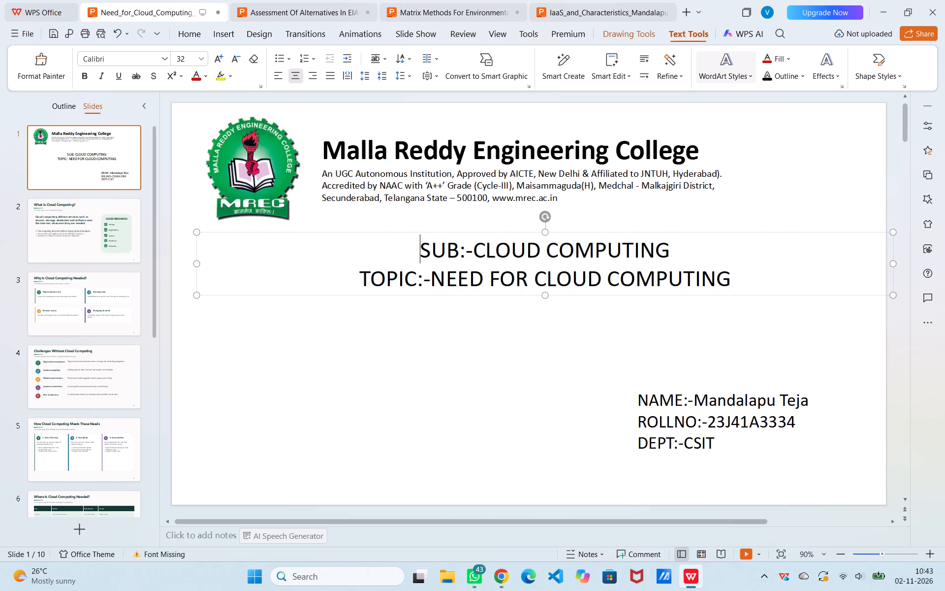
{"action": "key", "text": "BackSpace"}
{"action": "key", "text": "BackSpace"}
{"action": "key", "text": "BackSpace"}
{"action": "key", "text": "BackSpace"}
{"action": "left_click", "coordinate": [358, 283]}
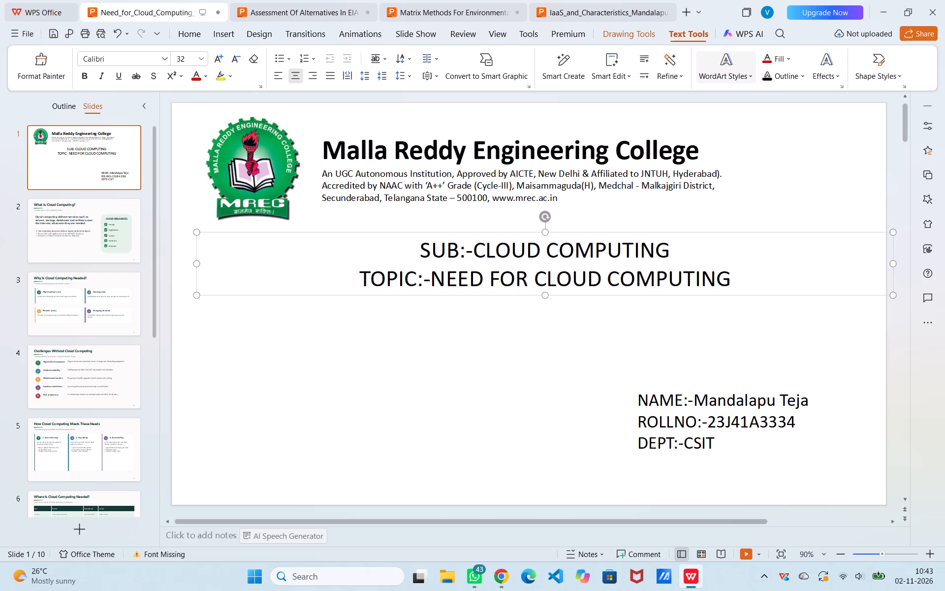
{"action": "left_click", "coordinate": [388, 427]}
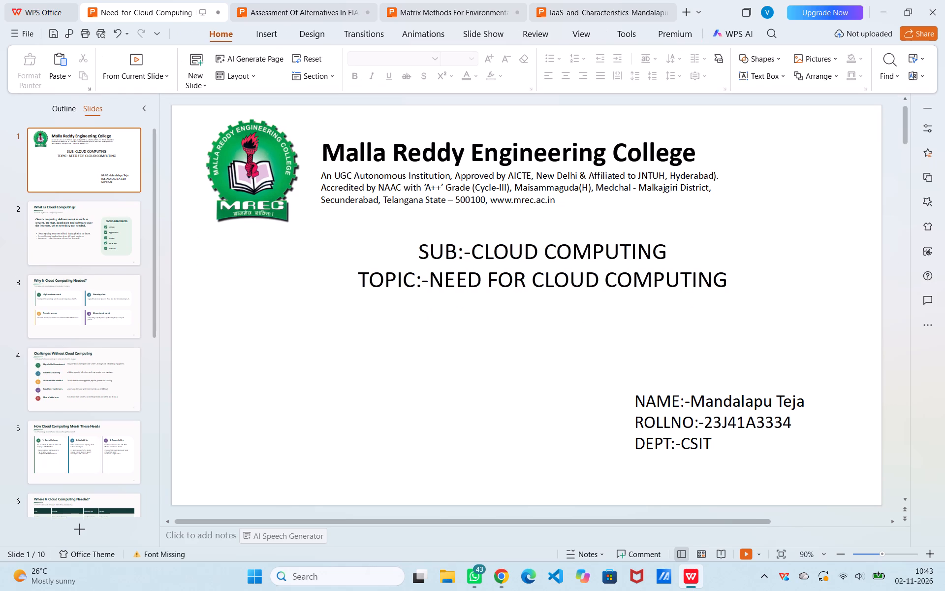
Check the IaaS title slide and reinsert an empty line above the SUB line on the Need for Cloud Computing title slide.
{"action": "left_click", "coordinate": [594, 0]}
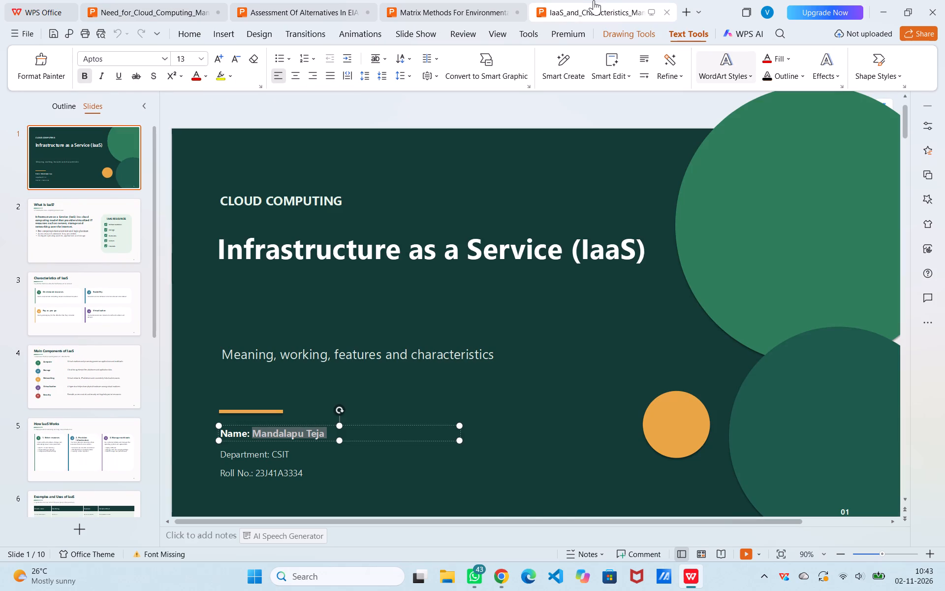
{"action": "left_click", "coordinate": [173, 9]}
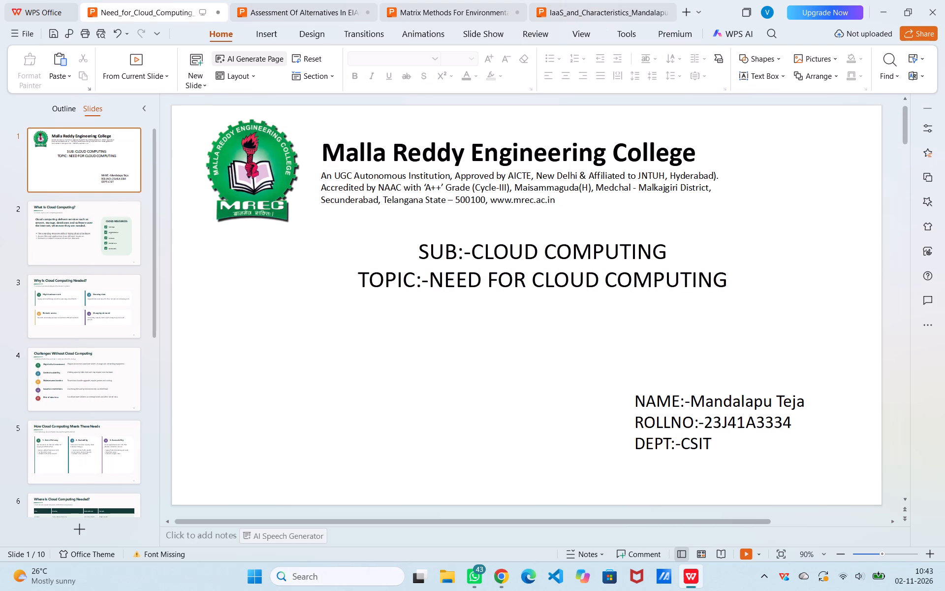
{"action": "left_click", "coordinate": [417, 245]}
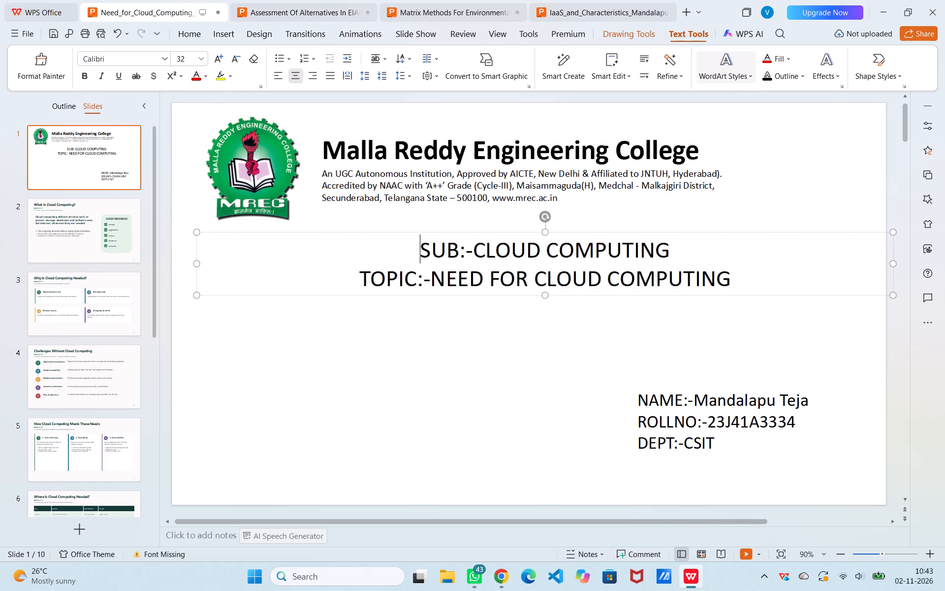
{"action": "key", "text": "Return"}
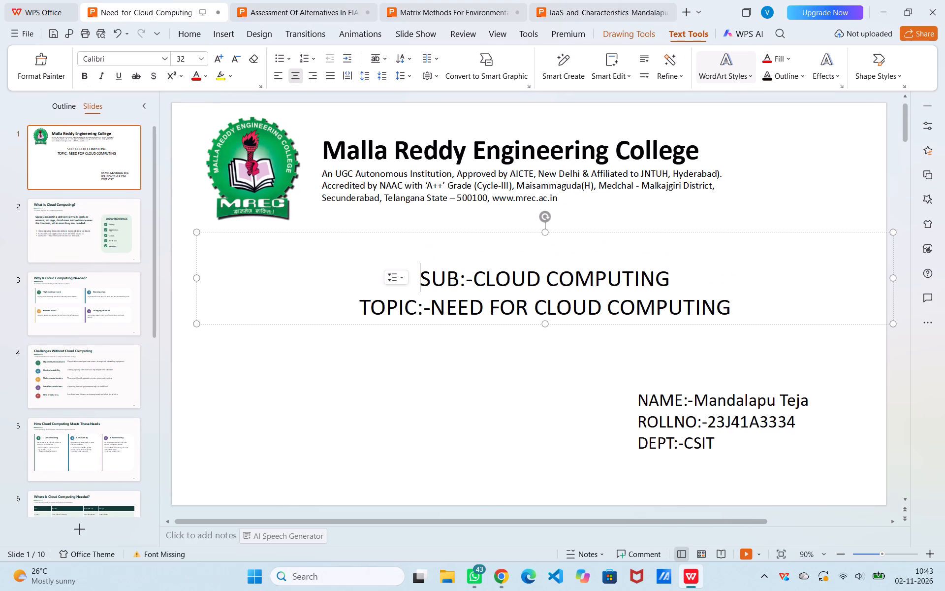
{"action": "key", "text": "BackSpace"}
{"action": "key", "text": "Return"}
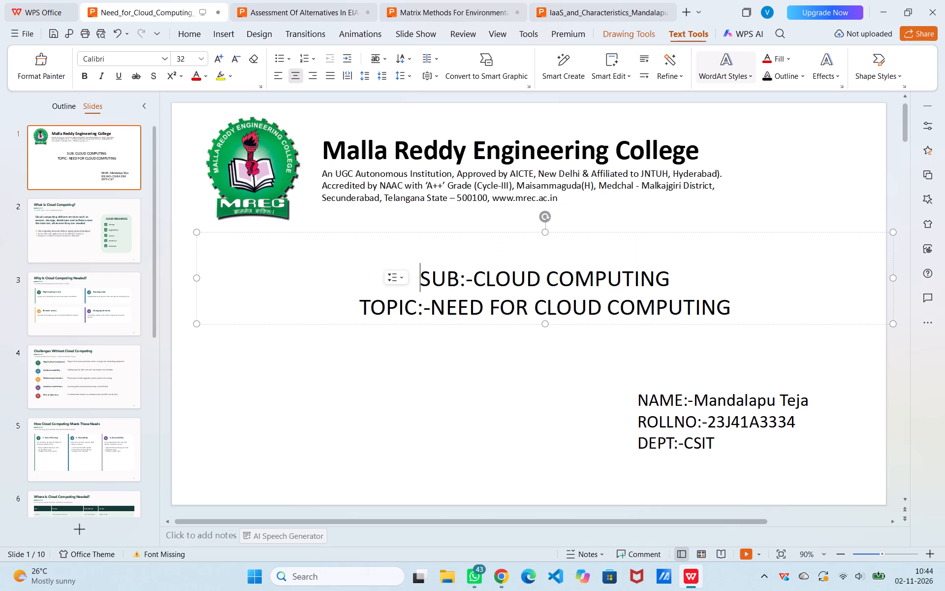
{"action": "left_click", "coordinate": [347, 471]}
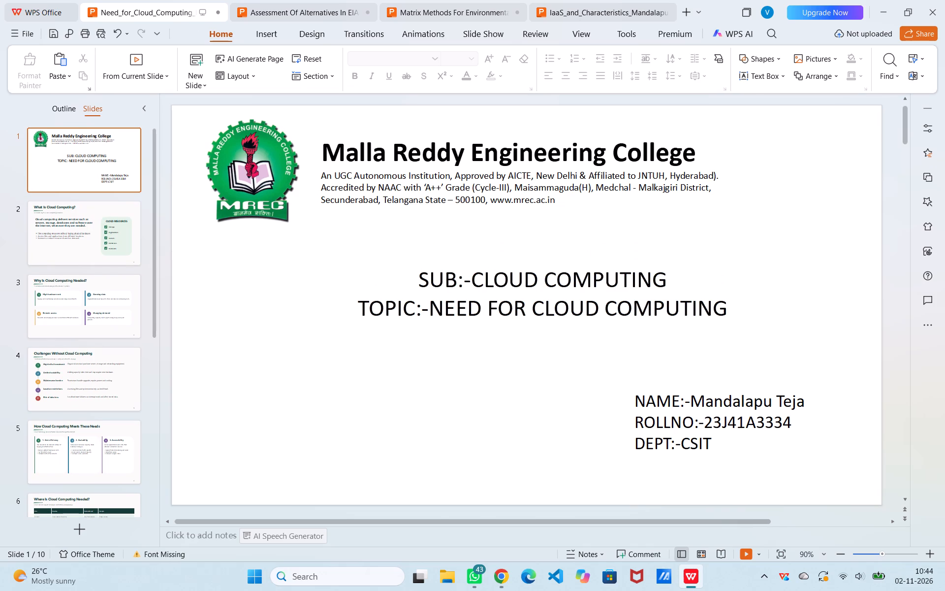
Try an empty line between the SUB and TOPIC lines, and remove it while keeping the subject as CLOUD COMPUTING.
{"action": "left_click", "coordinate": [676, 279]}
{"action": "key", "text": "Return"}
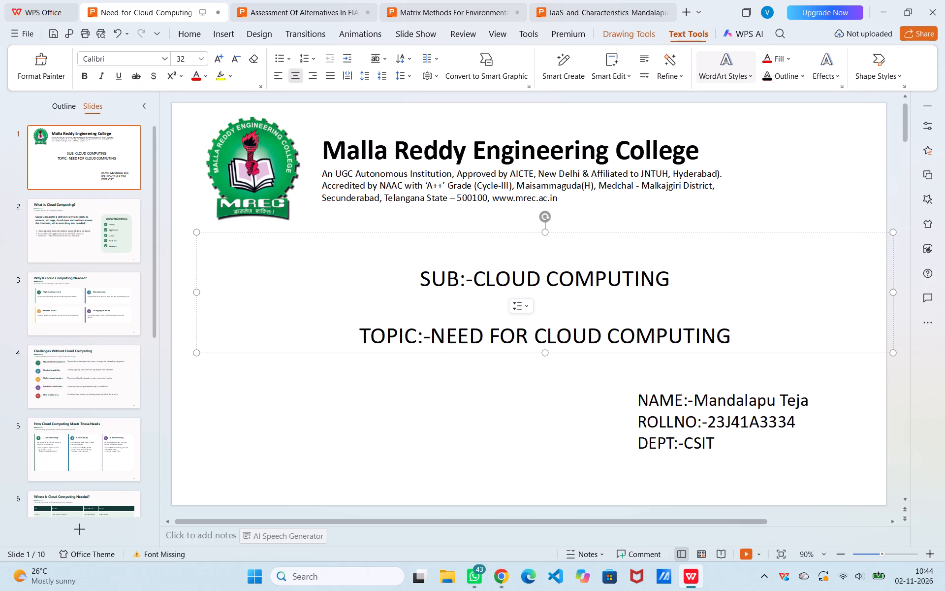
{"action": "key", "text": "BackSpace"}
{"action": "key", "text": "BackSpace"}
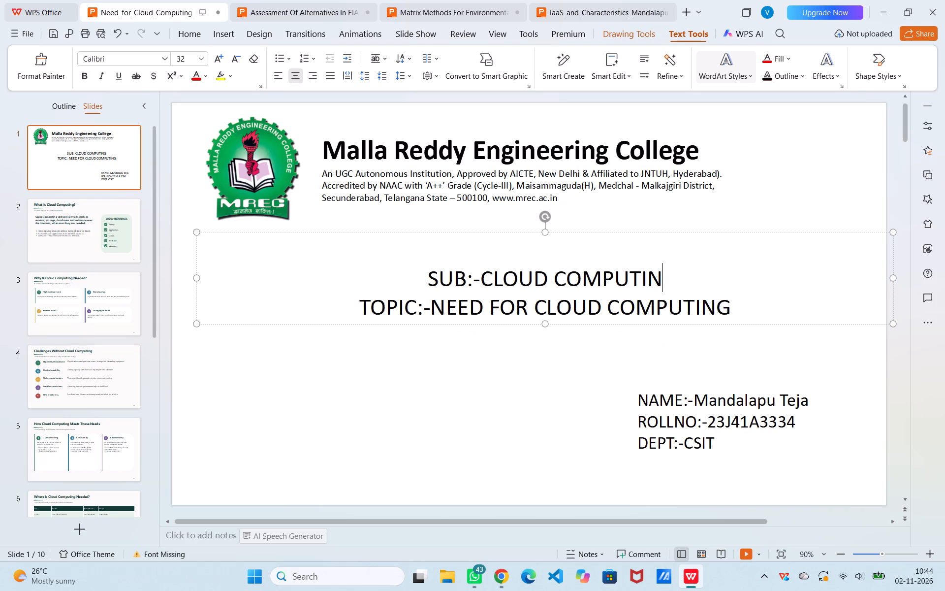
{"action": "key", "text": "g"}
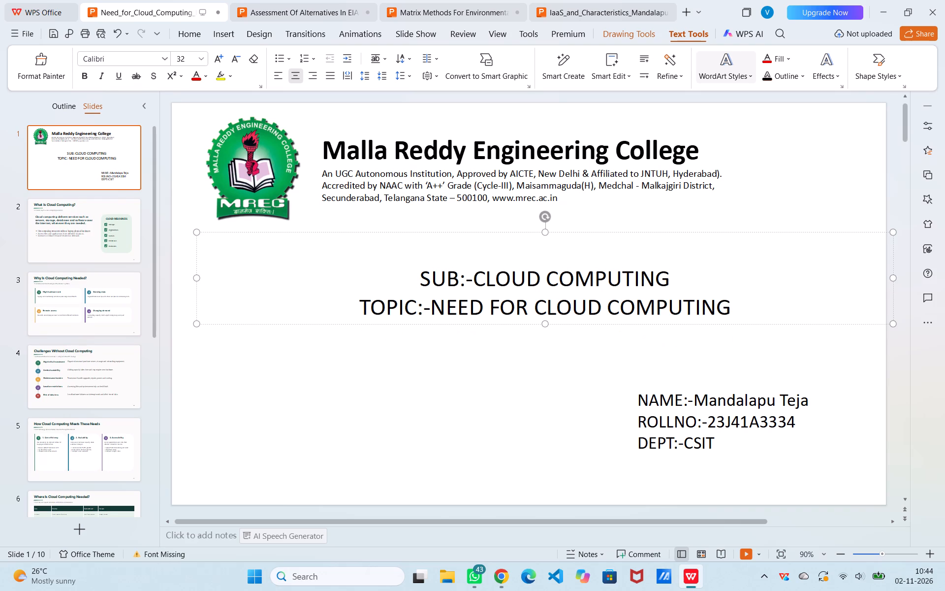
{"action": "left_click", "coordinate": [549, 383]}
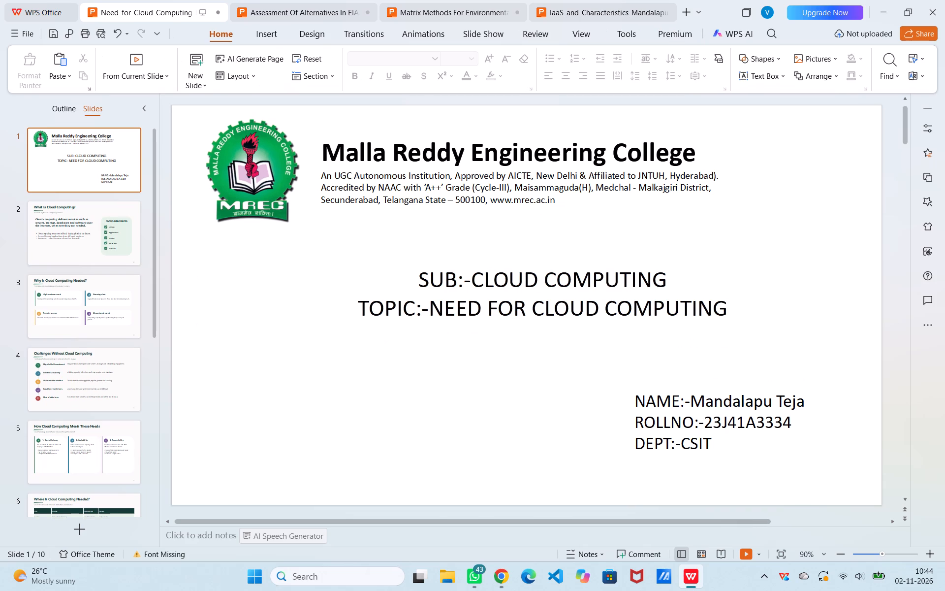
Indent the TOPIC line with leading spaces until it starts level with the SUB line above it.
{"action": "left_click", "coordinate": [362, 308]}
{"action": "key", "text": "space"}
{"action": "key", "text": "space"}
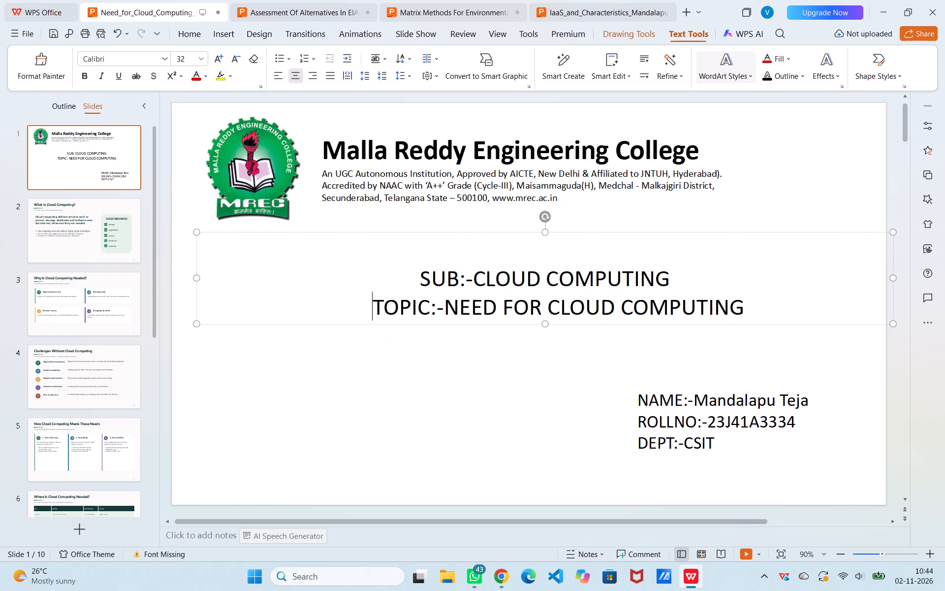
{"action": "key", "text": "space"}
{"action": "key", "text": "space"}
{"action": "key", "text": "space"}
{"action": "key", "text": "space"}
{"action": "key", "text": "space"}
{"action": "key", "text": "space"}
{"action": "key", "text": "space"}
{"action": "key", "text": "space"}
{"action": "key", "text": "space"}
{"action": "key", "text": "space"}
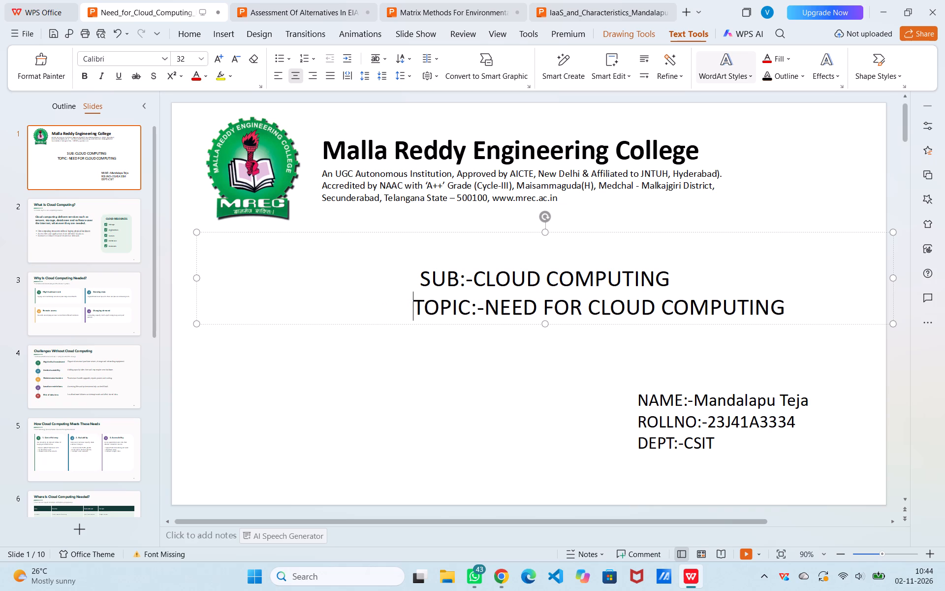
{"action": "key", "text": "space"}
{"action": "key", "text": "space"}
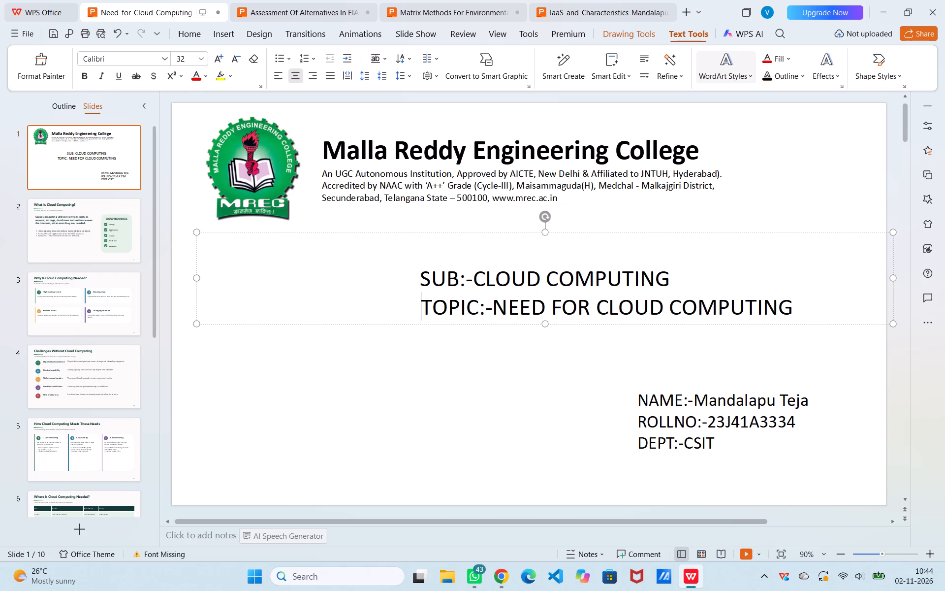
{"action": "left_click", "coordinate": [419, 407]}
Move the text box with the SUB and TOPIC lines slightly left and down on the title slide.
{"action": "left_click", "coordinate": [432, 284]}
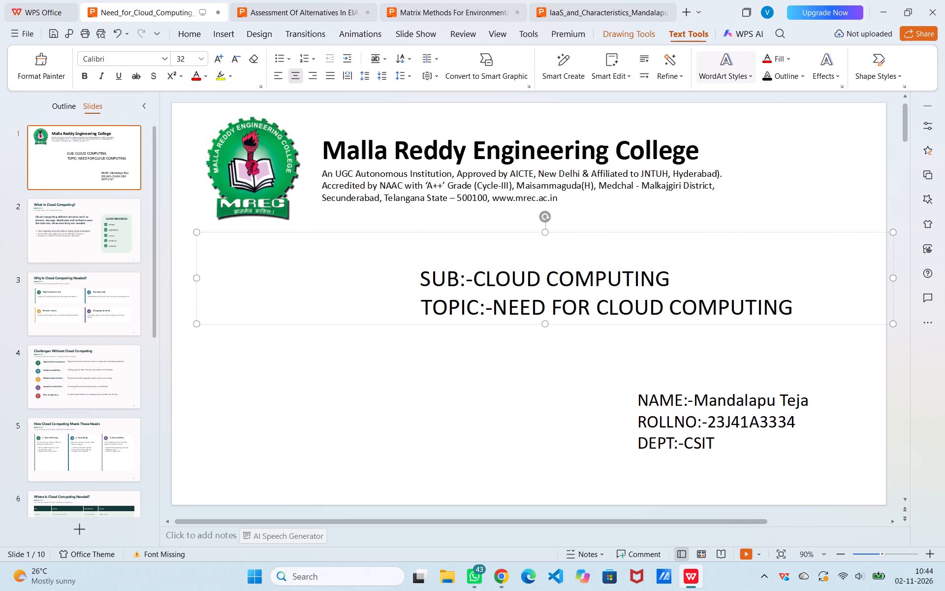
{"action": "left_click_drag", "start_coordinate": [743, 232], "coordinate": [694, 238]}
{"action": "left_click", "coordinate": [474, 466]}
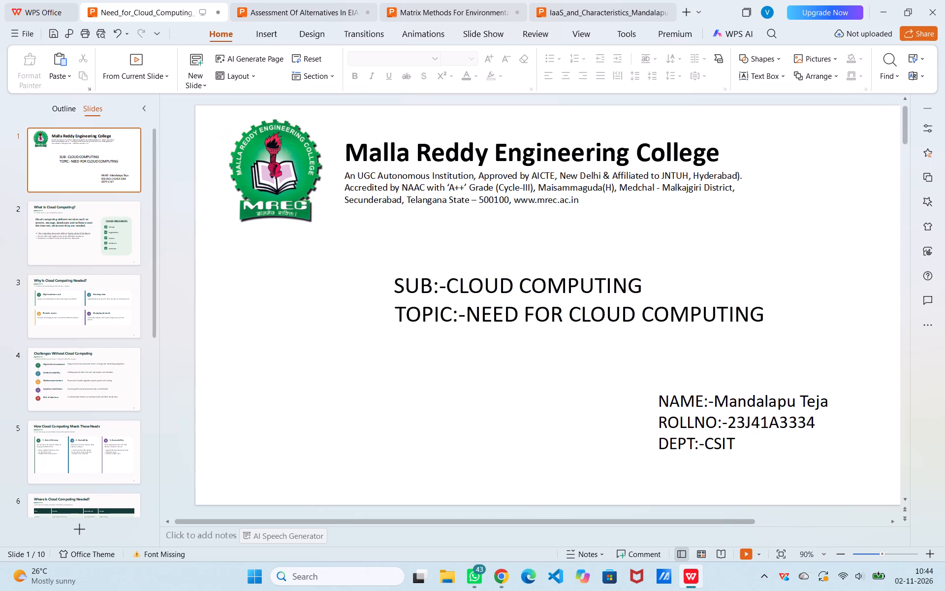
Copy the THANK YOU slide from the Assessment Of Alternatives In EIA presentation to the end of the Need for Cloud Computing presentation.
{"action": "left_click", "coordinate": [98, 225]}
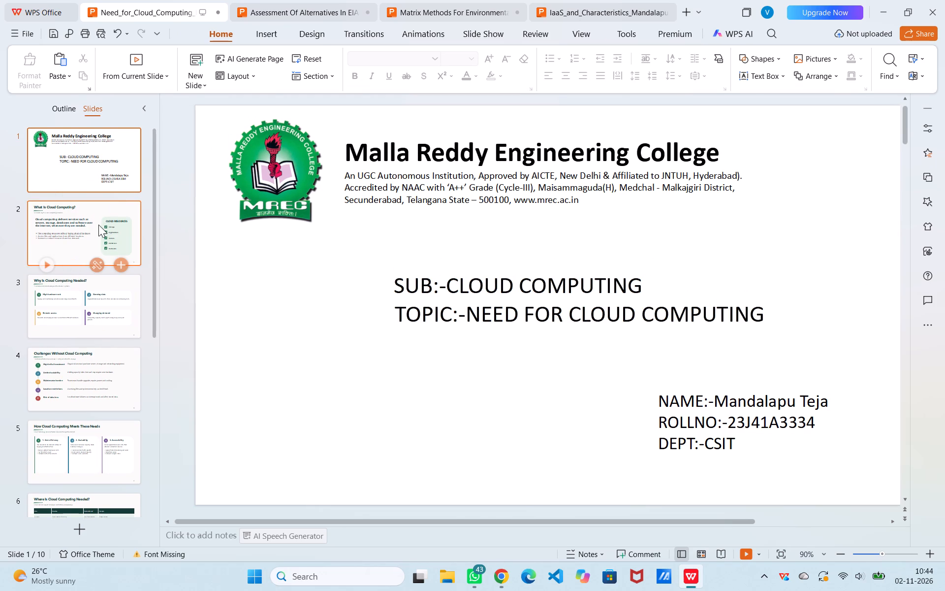
{"action": "scroll", "coordinate": [66, 470], "scroll_direction": "down", "scroll_amount": 11}
{"action": "left_click", "coordinate": [66, 470]}
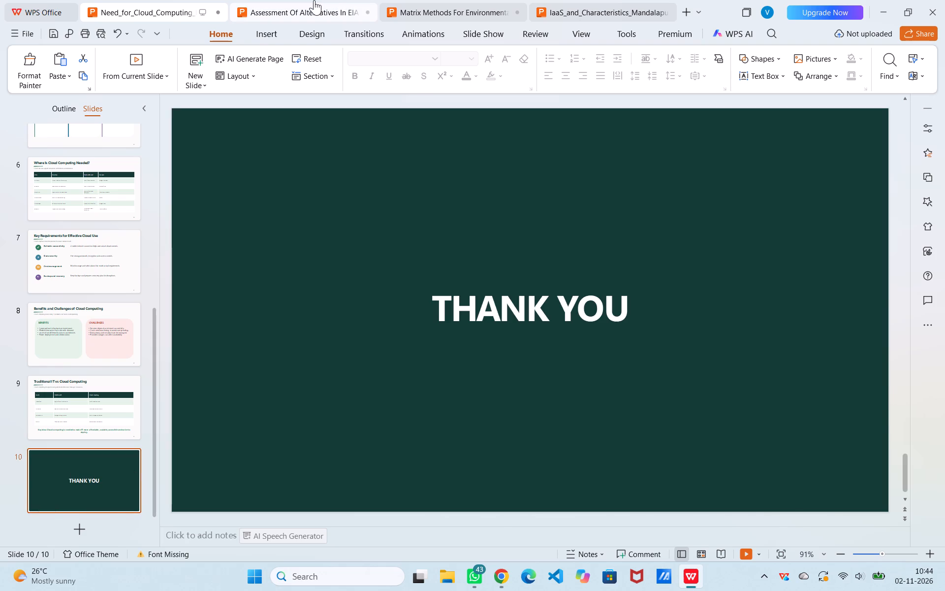
{"action": "left_click", "coordinate": [314, 0]}
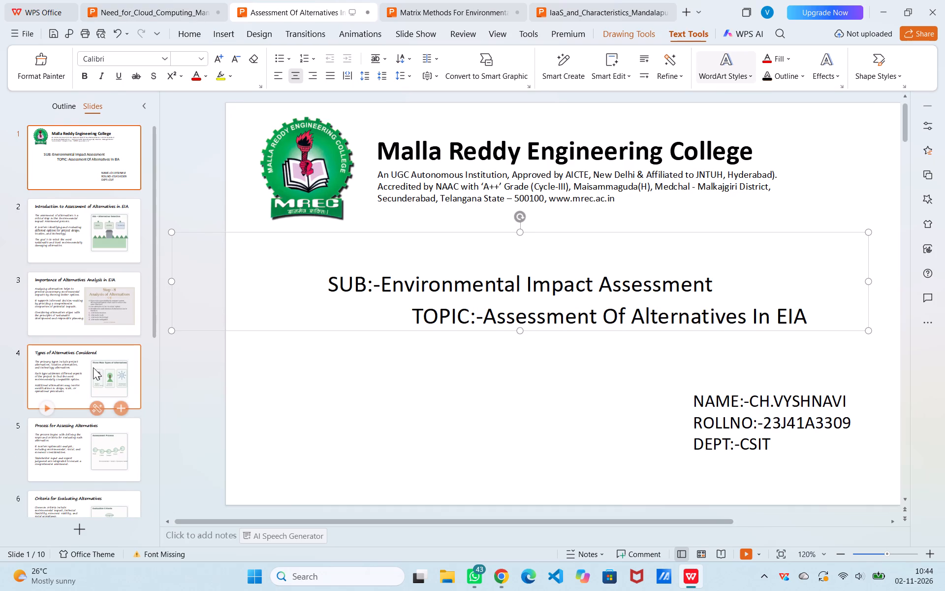
{"action": "scroll", "coordinate": [93, 367], "scroll_direction": "down", "scroll_amount": 6}
{"action": "right_click", "coordinate": [87, 497]}
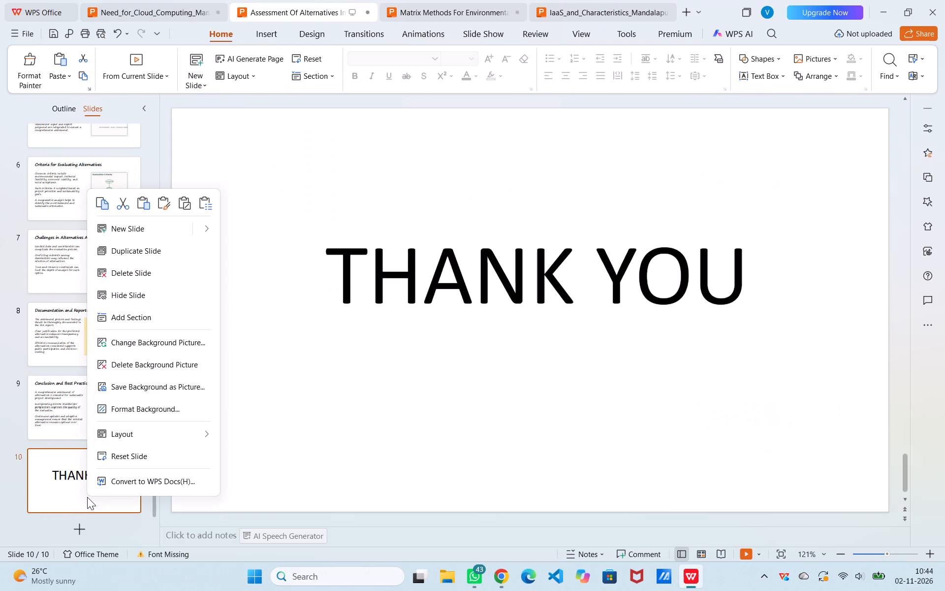
{"action": "left_click", "coordinate": [101, 204]}
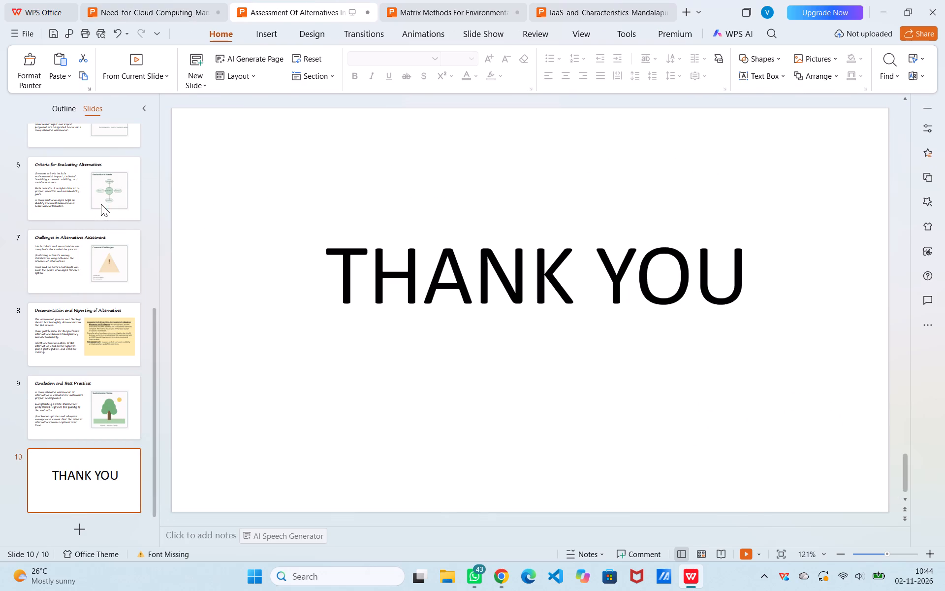
{"action": "left_click", "coordinate": [151, 0]}
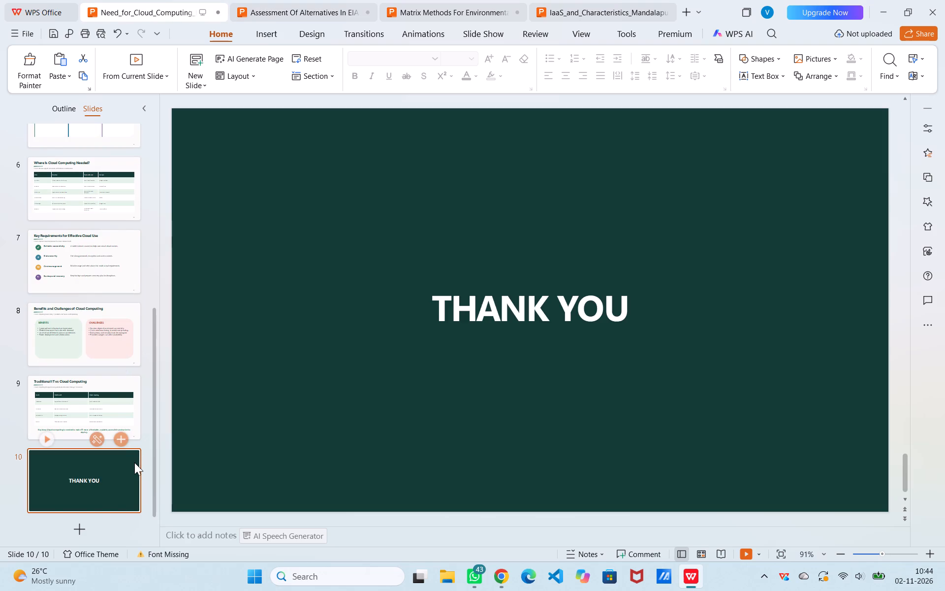
{"action": "right_click", "coordinate": [134, 462]}
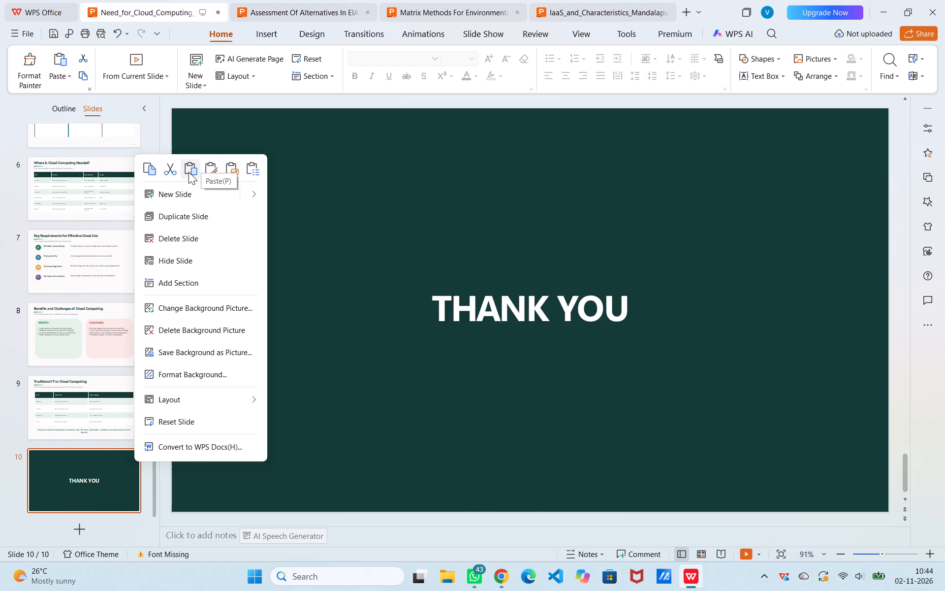
{"action": "left_click", "coordinate": [189, 172]}
Delete the old dark green THANK YOU slide from the Need for Cloud Computing presentation.
{"action": "right_click", "coordinate": [88, 404]}
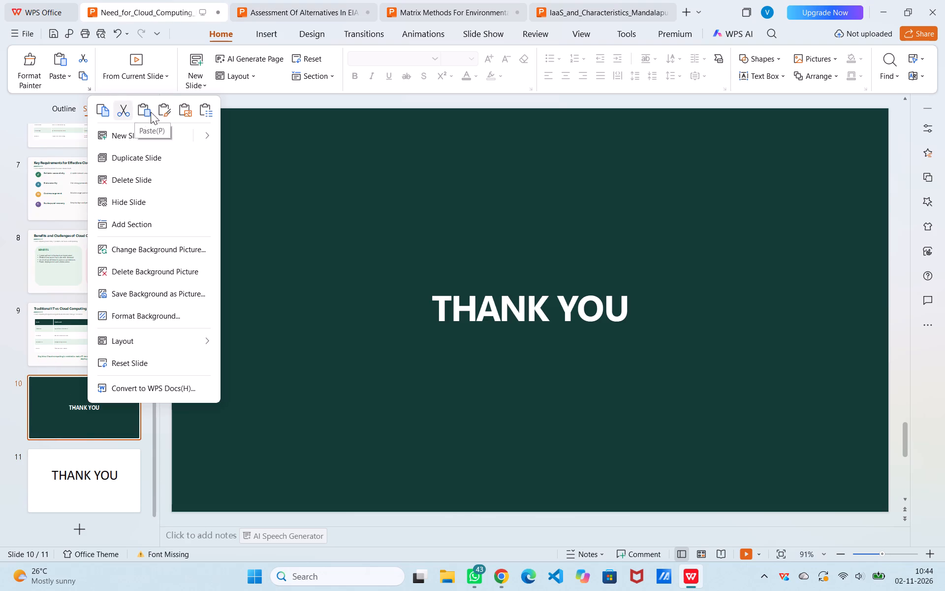
{"action": "left_click", "coordinate": [145, 176]}
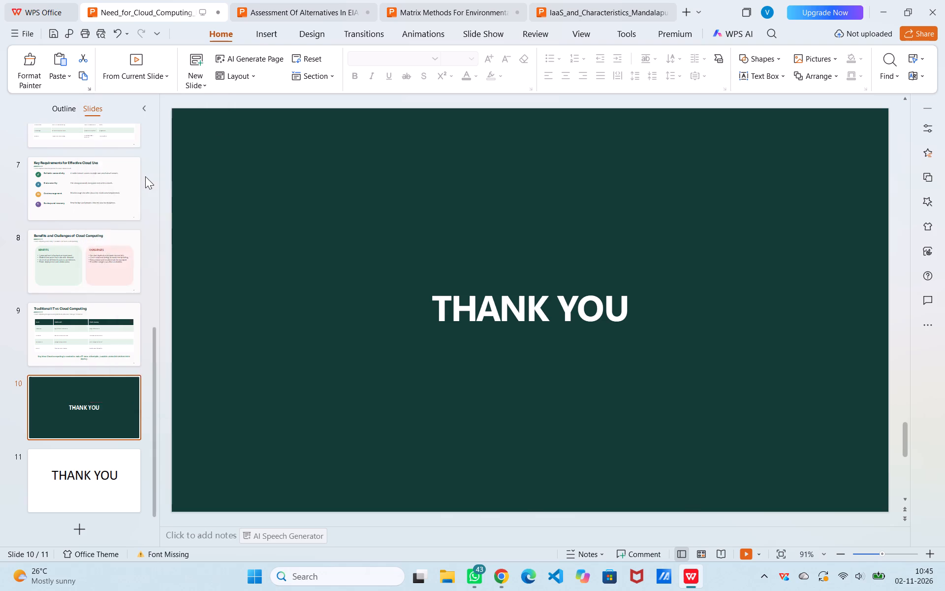
Review the Need for Cloud Computing slides in order, from the title slide through Where Is Cloud Computing Needed?
{"action": "scroll", "coordinate": [78, 294], "scroll_direction": "up", "scroll_amount": 10}
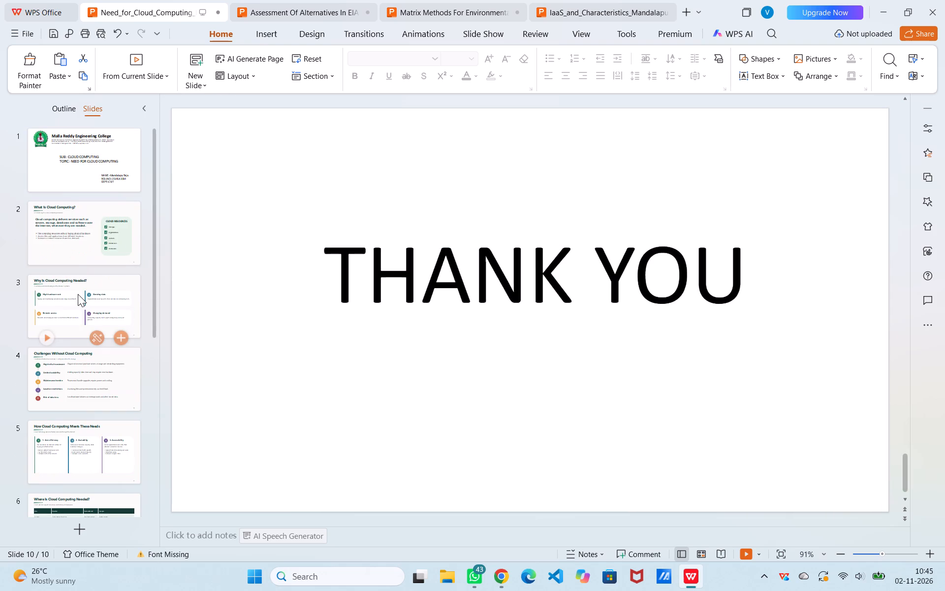
{"action": "scroll", "coordinate": [72, 323], "scroll_direction": "down", "scroll_amount": 20}
{"action": "scroll", "coordinate": [72, 323], "scroll_direction": "down", "scroll_amount": 16}
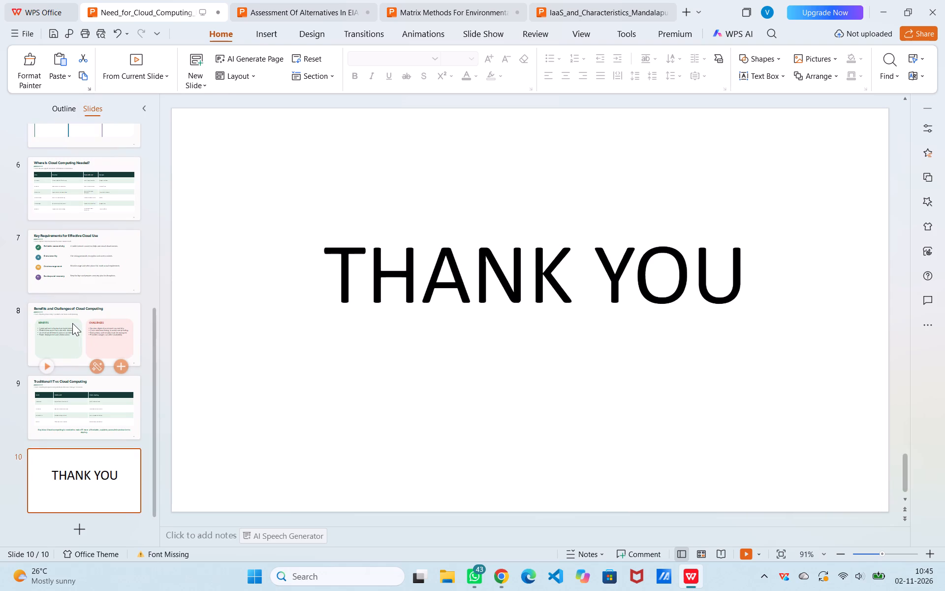
{"action": "scroll", "coordinate": [72, 323], "scroll_direction": "up", "scroll_amount": 4}
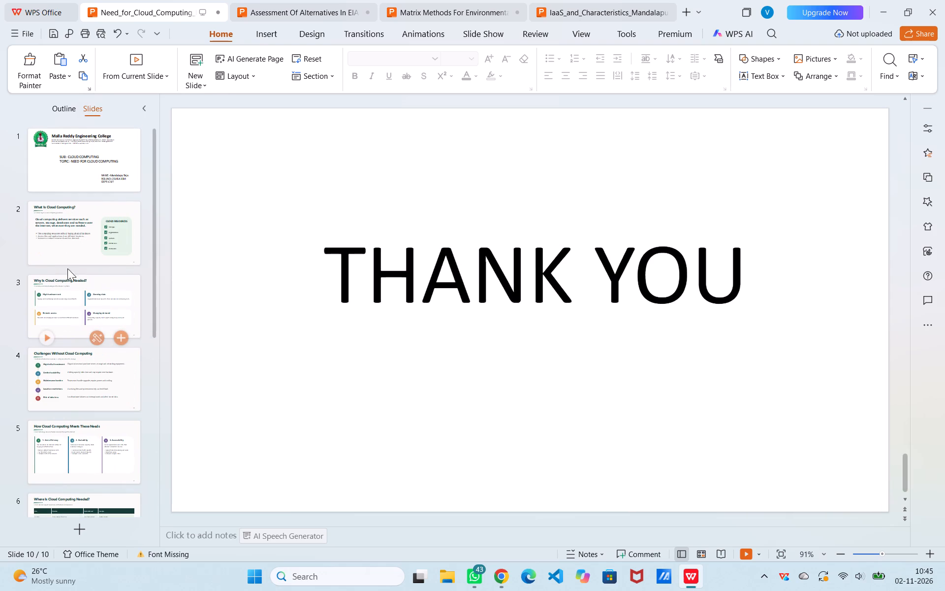
{"action": "left_click", "coordinate": [66, 142]}
{"action": "left_click", "coordinate": [72, 232]}
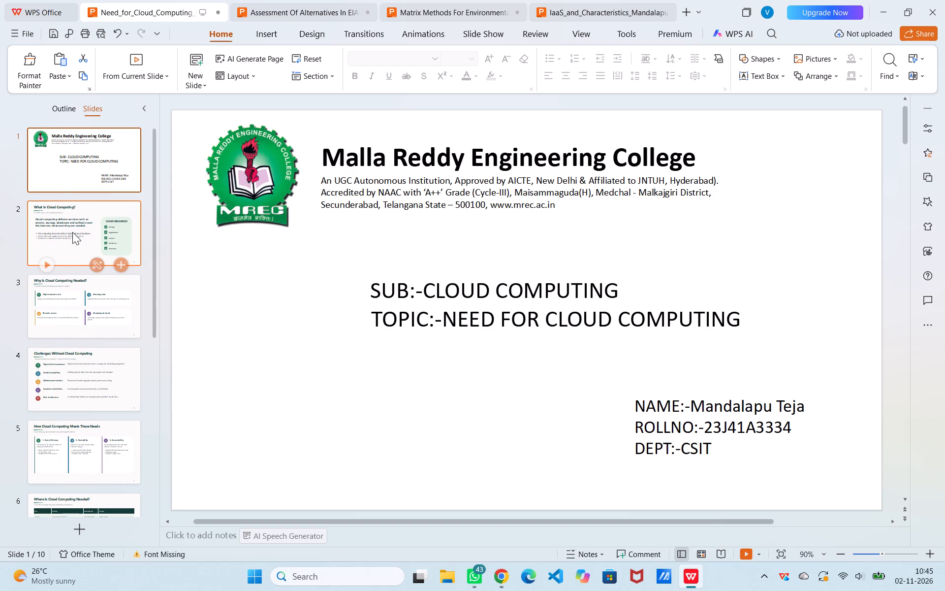
{"action": "left_click", "coordinate": [69, 308]}
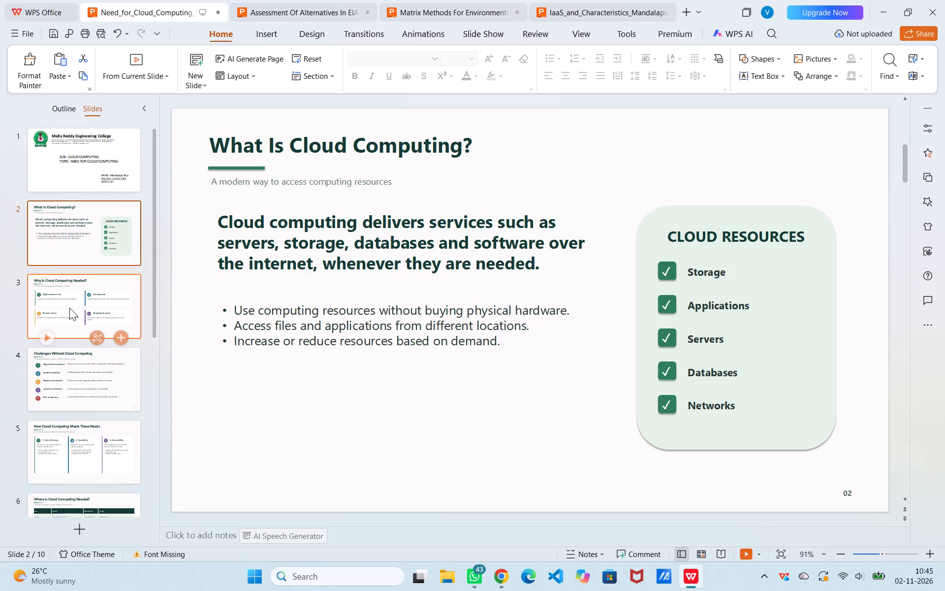
{"action": "left_click", "coordinate": [73, 370]}
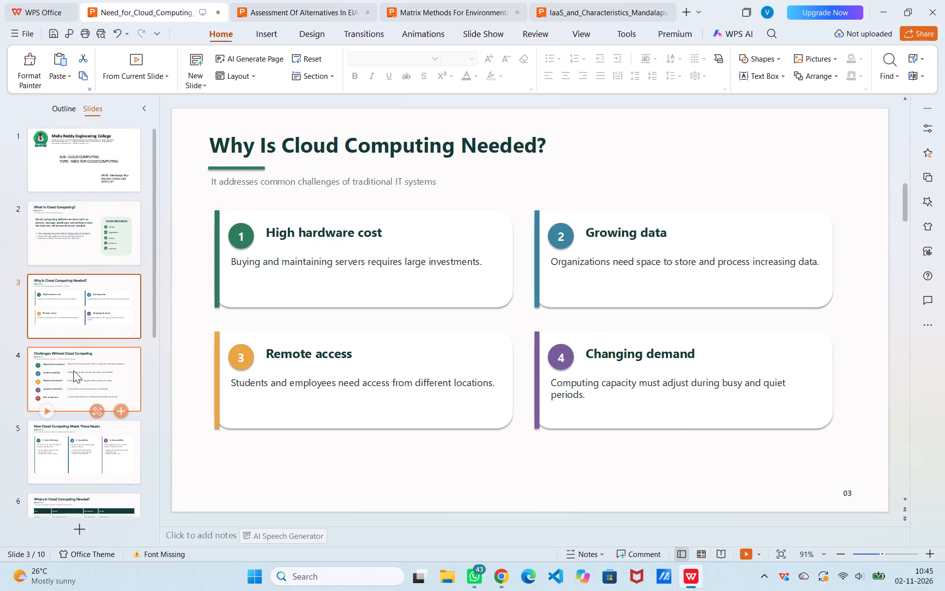
{"action": "scroll", "coordinate": [73, 370], "scroll_direction": "down", "scroll_amount": 1}
{"action": "left_click", "coordinate": [73, 370]}
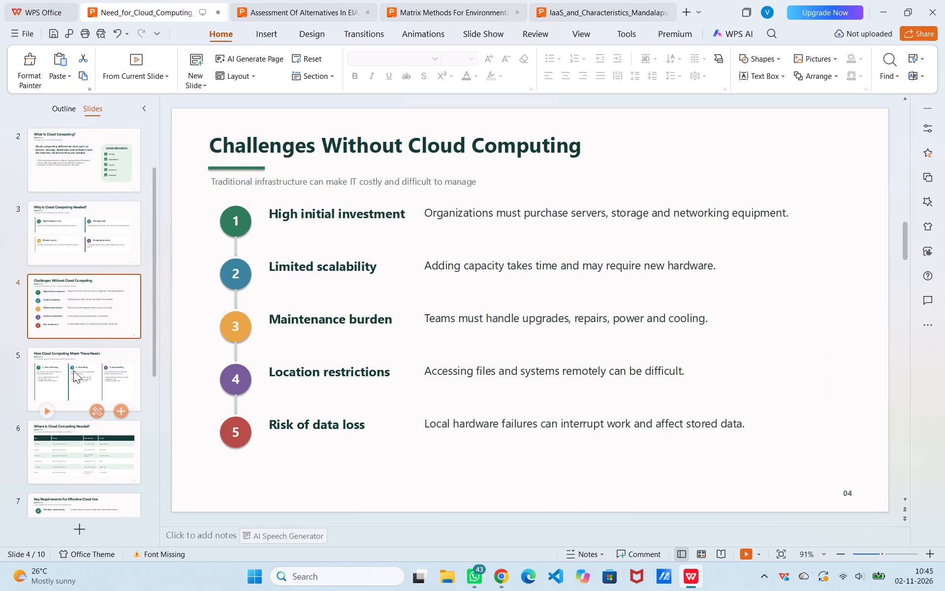
{"action": "scroll", "coordinate": [73, 370], "scroll_direction": "down", "scroll_amount": 1}
{"action": "left_click", "coordinate": [74, 316]}
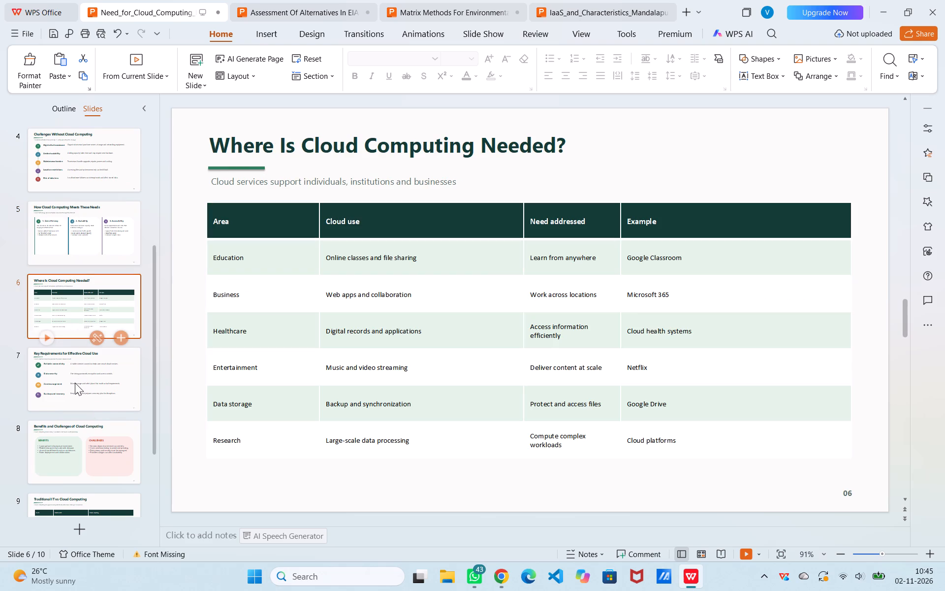
Delete the Key Requirements for Effective Cloud Use slide.
{"action": "left_click", "coordinate": [75, 383]}
{"action": "right_click", "coordinate": [75, 383]}
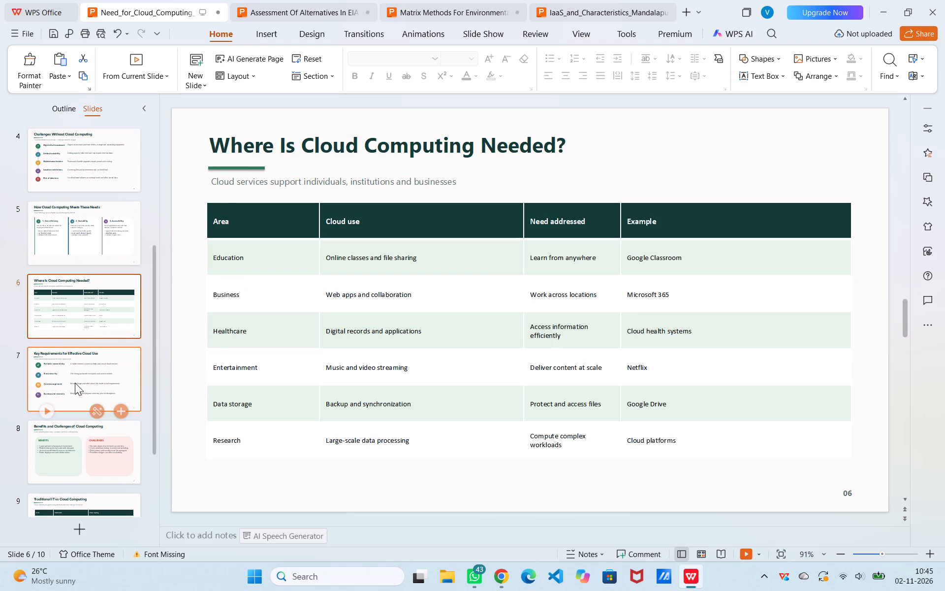
{"action": "left_click", "coordinate": [145, 161]}
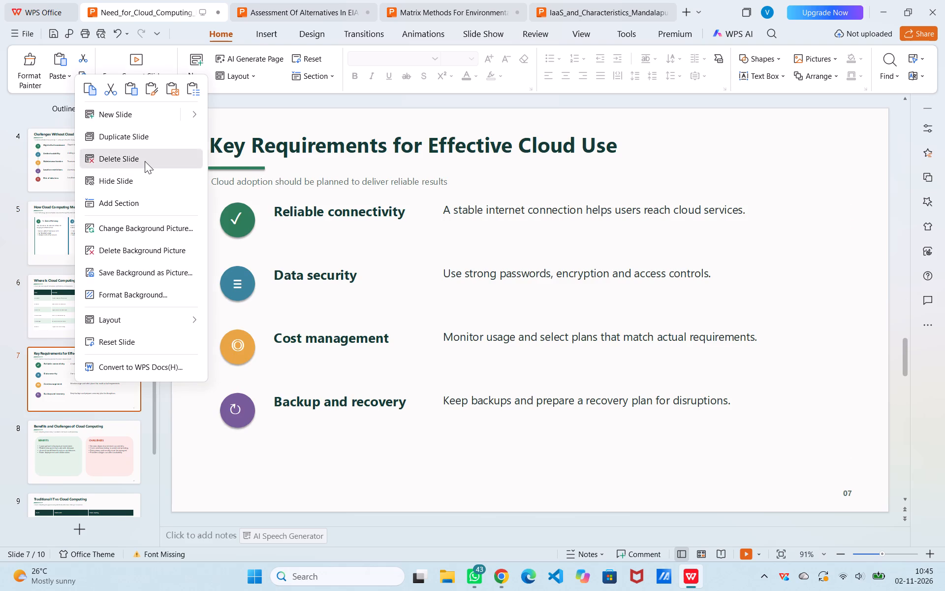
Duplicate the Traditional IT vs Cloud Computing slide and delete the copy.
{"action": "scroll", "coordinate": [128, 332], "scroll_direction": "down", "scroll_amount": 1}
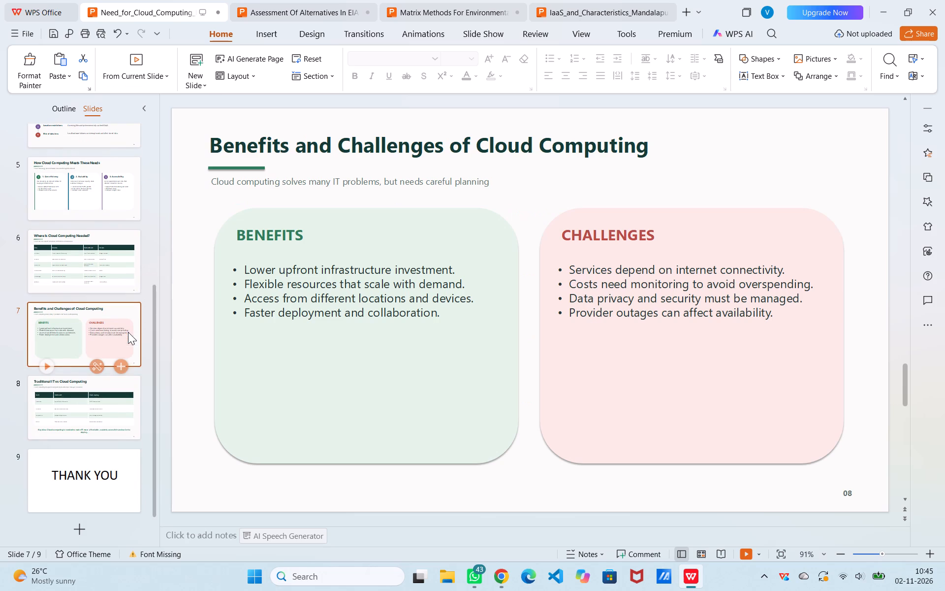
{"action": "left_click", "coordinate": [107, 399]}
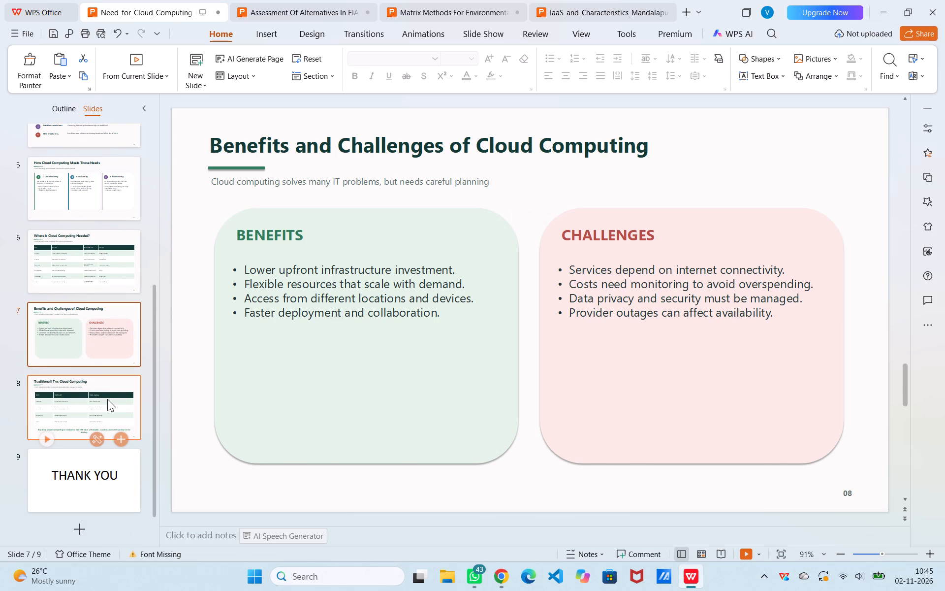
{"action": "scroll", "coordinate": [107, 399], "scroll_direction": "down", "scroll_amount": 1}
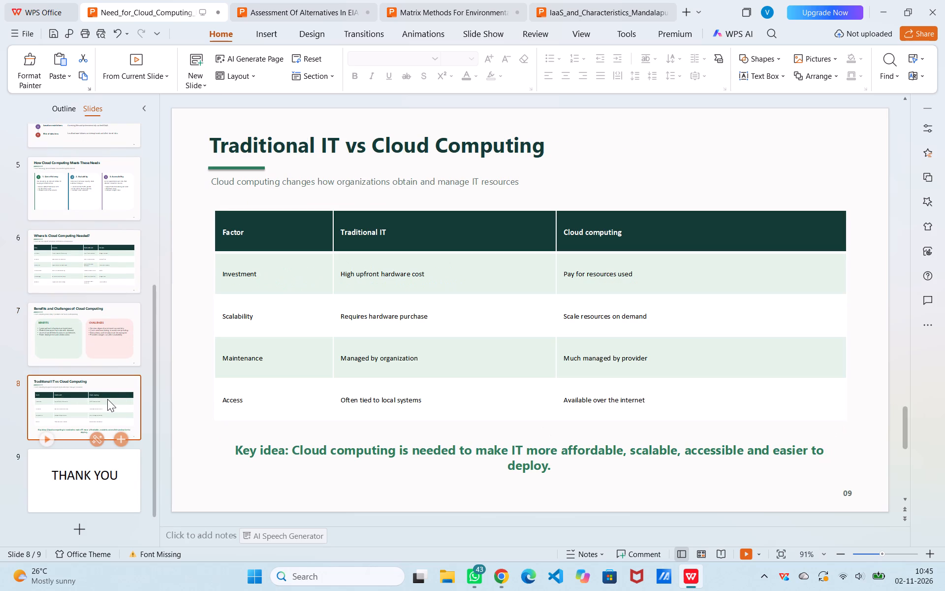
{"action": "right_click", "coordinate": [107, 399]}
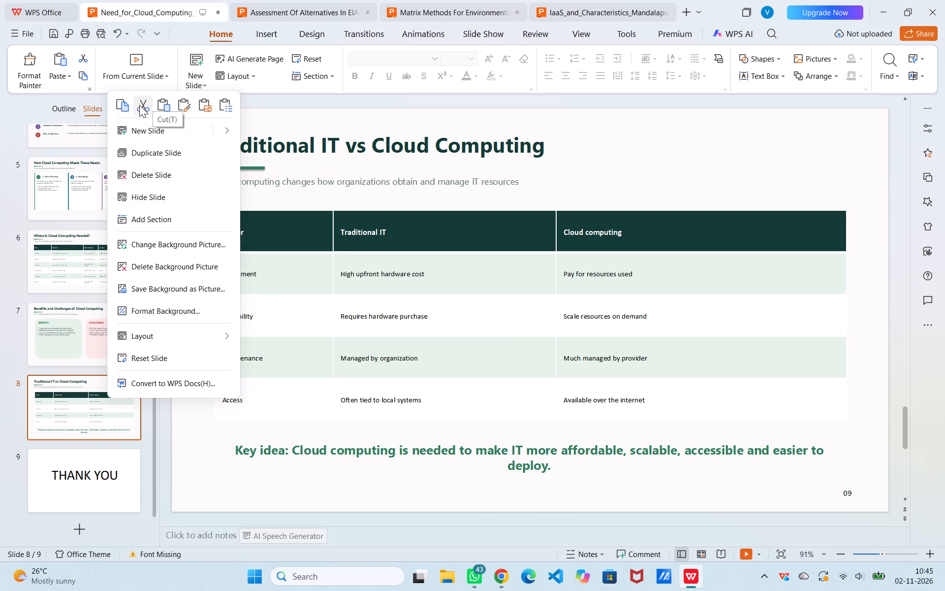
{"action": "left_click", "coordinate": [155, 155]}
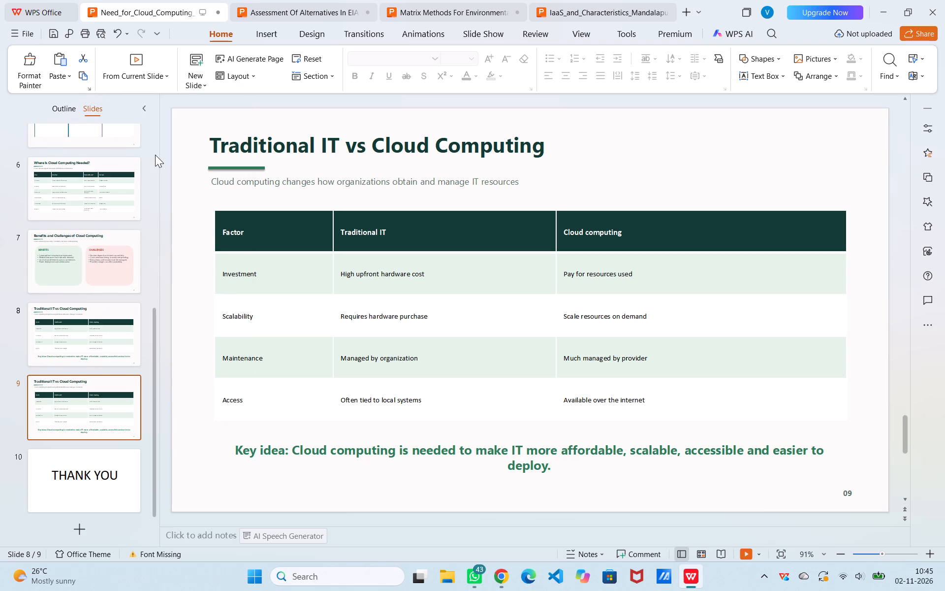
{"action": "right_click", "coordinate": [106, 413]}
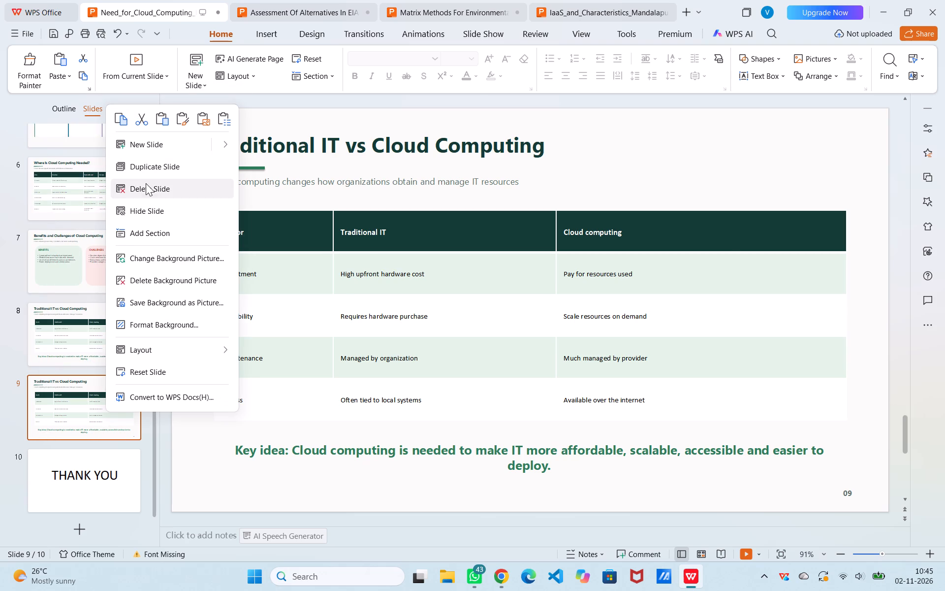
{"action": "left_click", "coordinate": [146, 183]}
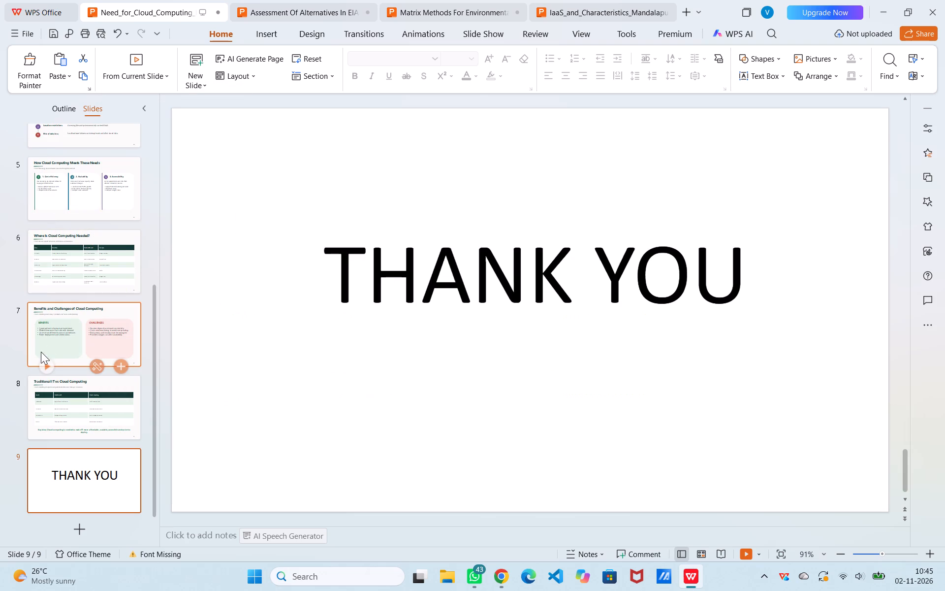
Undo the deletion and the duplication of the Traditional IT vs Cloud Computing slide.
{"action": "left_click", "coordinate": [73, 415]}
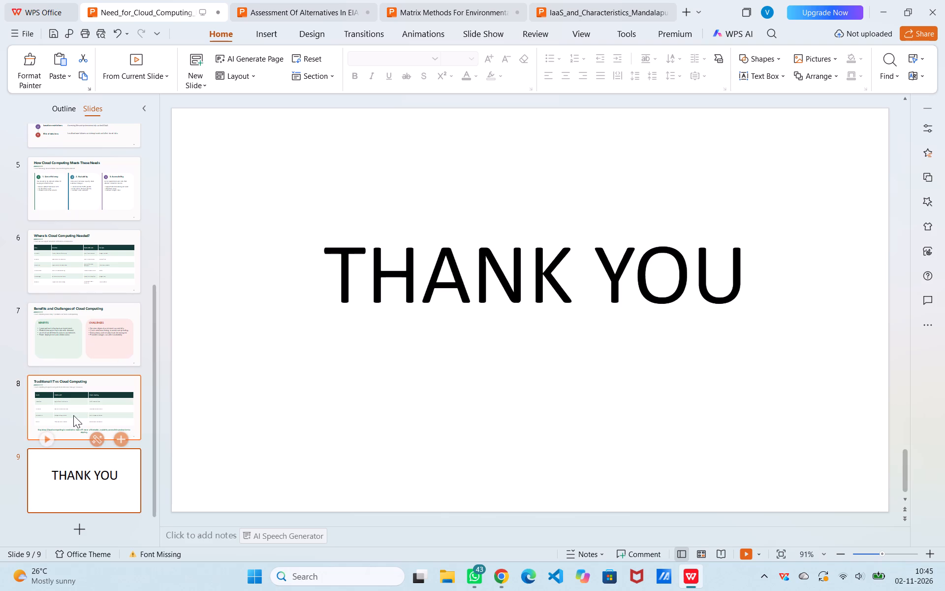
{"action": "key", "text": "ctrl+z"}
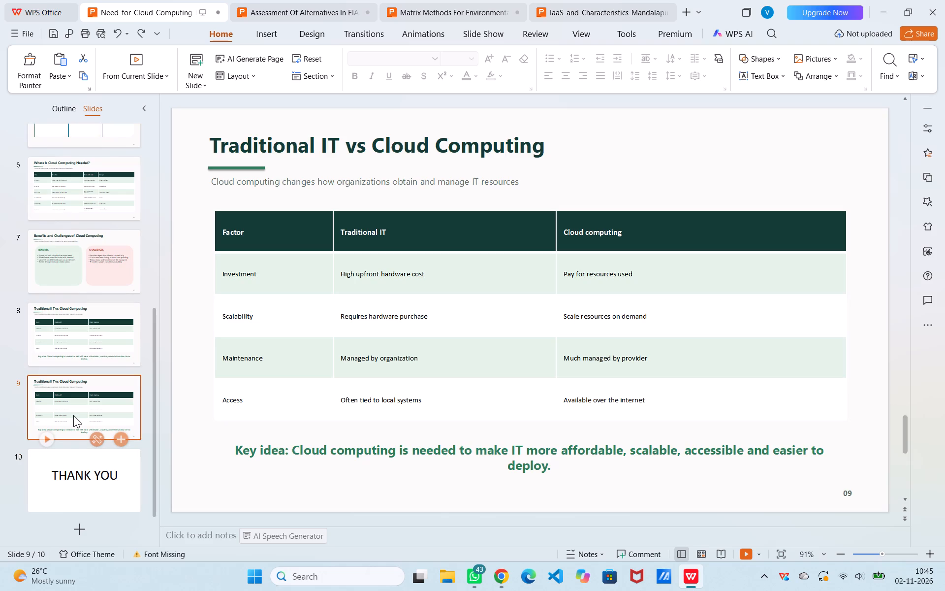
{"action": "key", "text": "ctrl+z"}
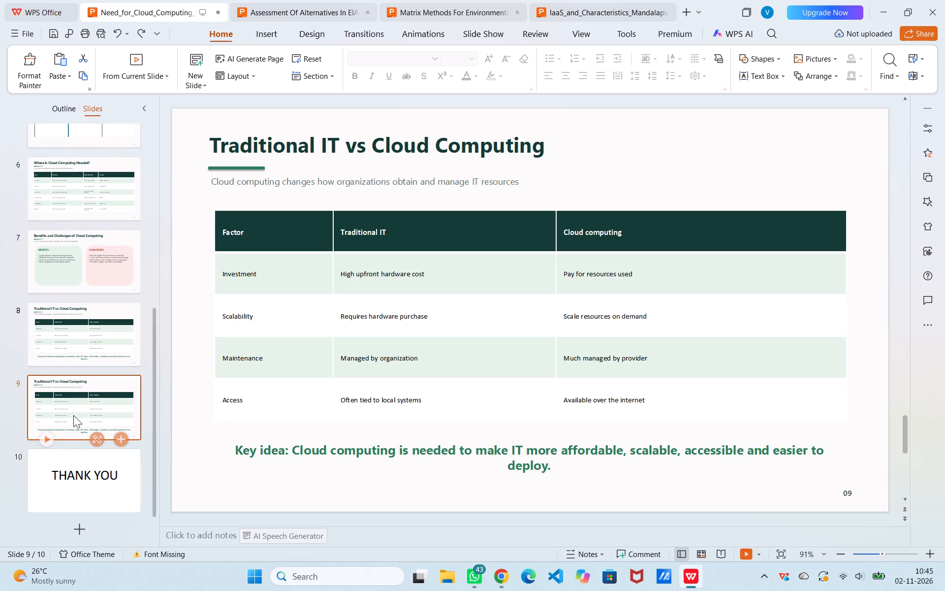
Delete the Traditional IT vs Cloud Computing slide.
{"action": "right_click", "coordinate": [73, 415]}
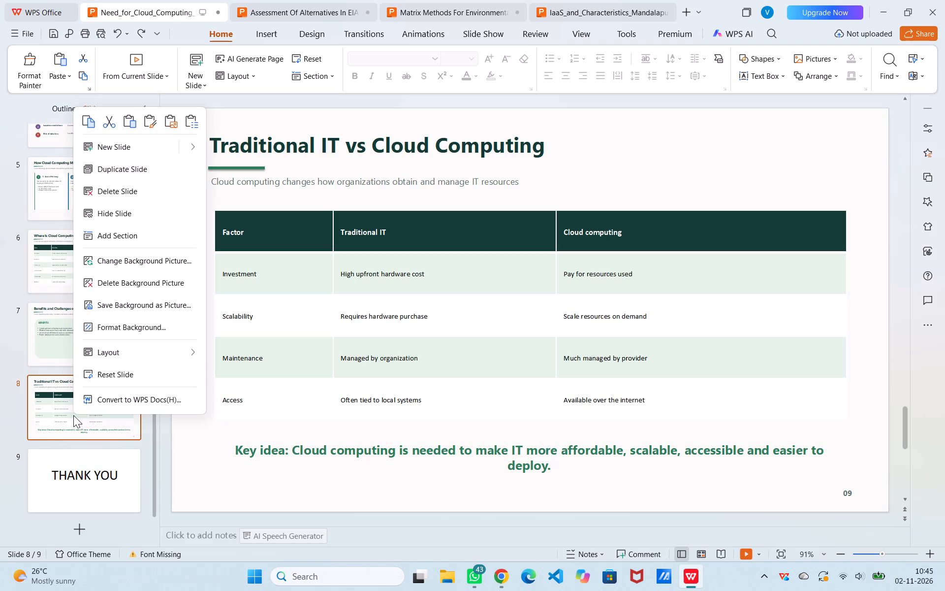
{"action": "left_click", "coordinate": [124, 196]}
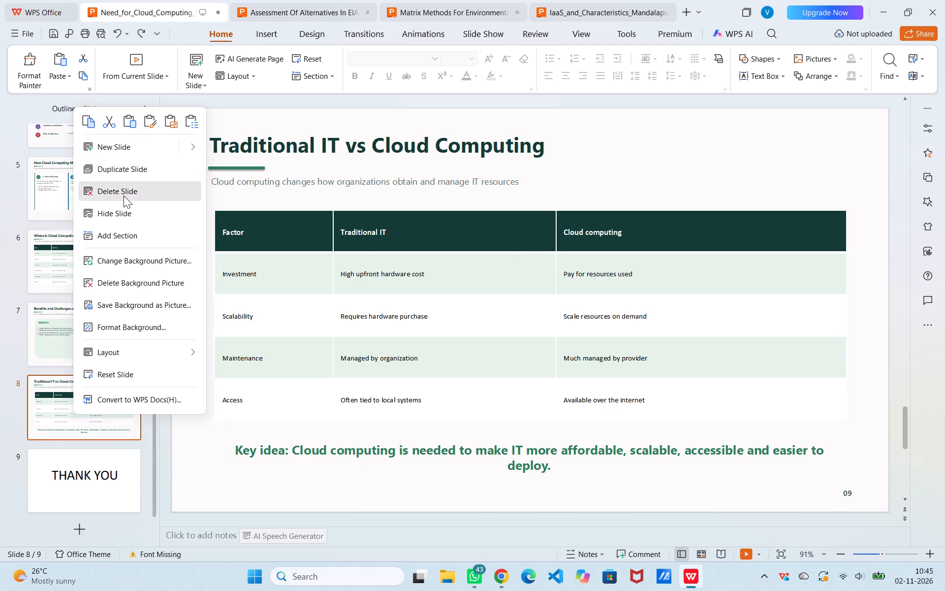
Look over the remaining slides of the Need for Cloud Computing presentation, from the title slide to THANK YOU.
{"action": "scroll", "coordinate": [94, 357], "scroll_direction": "up", "scroll_amount": 6}
{"action": "scroll", "coordinate": [94, 357], "scroll_direction": "down", "scroll_amount": 2}
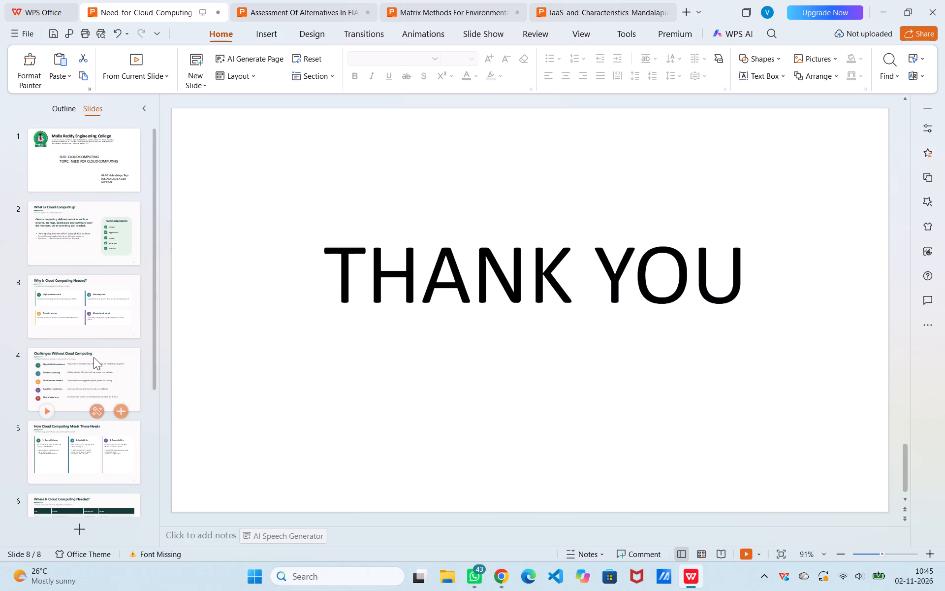
{"action": "scroll", "coordinate": [94, 357], "scroll_direction": "down", "scroll_amount": 4}
{"action": "scroll", "coordinate": [94, 357], "scroll_direction": "up", "scroll_amount": 5}
{"action": "scroll", "coordinate": [94, 357], "scroll_direction": "down", "scroll_amount": 1}
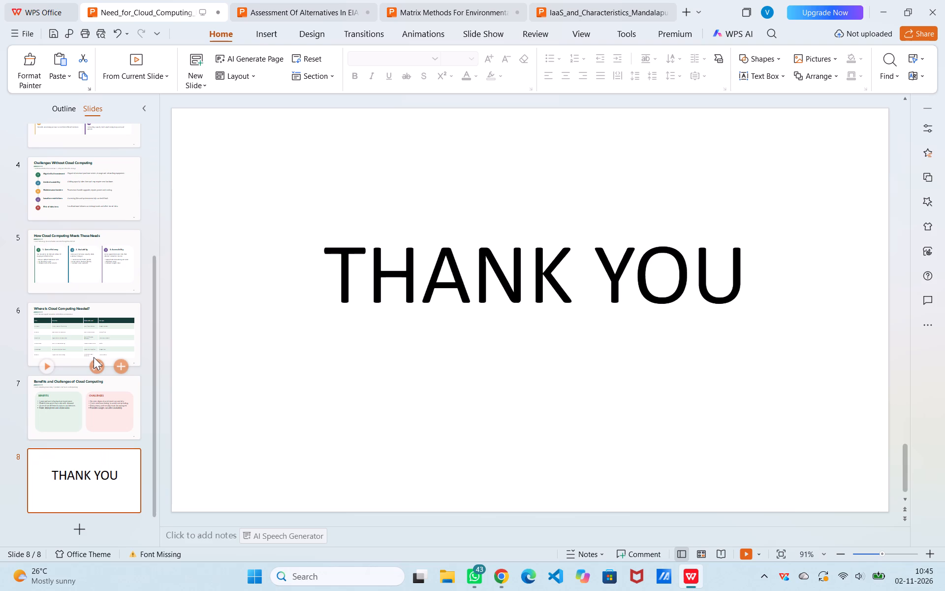
{"action": "scroll", "coordinate": [94, 357], "scroll_direction": "up", "scroll_amount": 11}
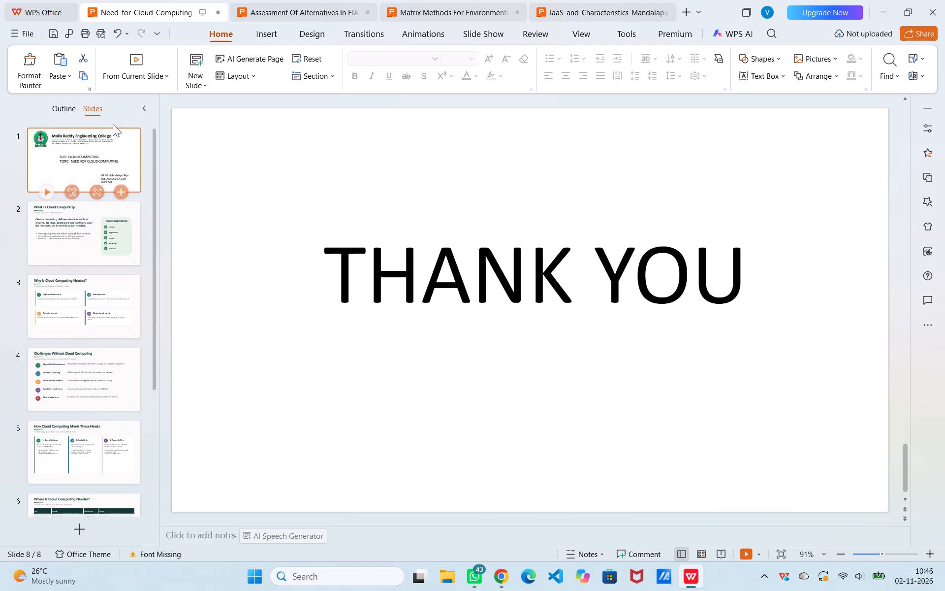
Export slides 1 to 8 of the Need for Cloud Computing presentation as a standard-quality PDF in the source folder.
{"action": "left_click", "coordinate": [99, 146]}
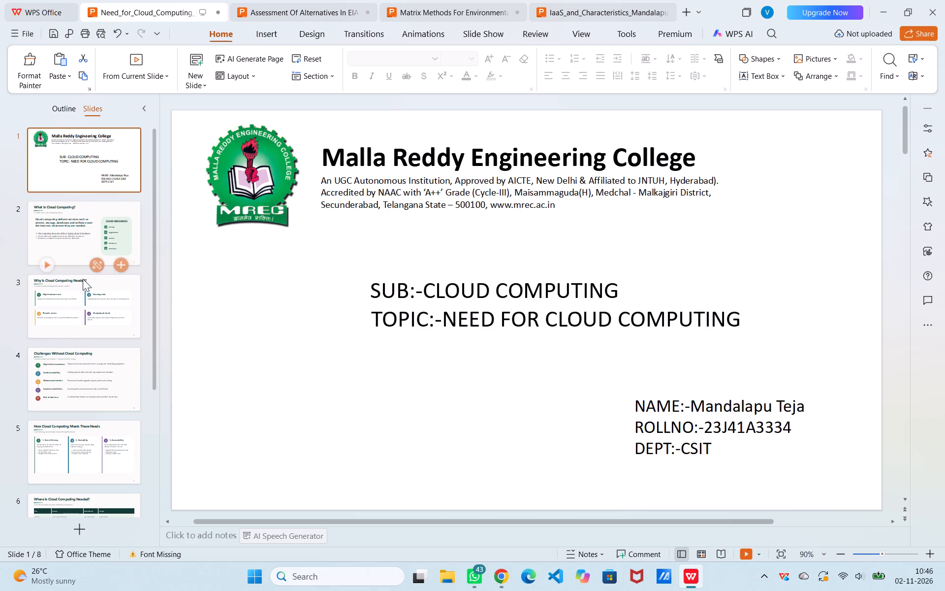
{"action": "scroll", "coordinate": [82, 281], "scroll_direction": "down", "scroll_amount": 9}
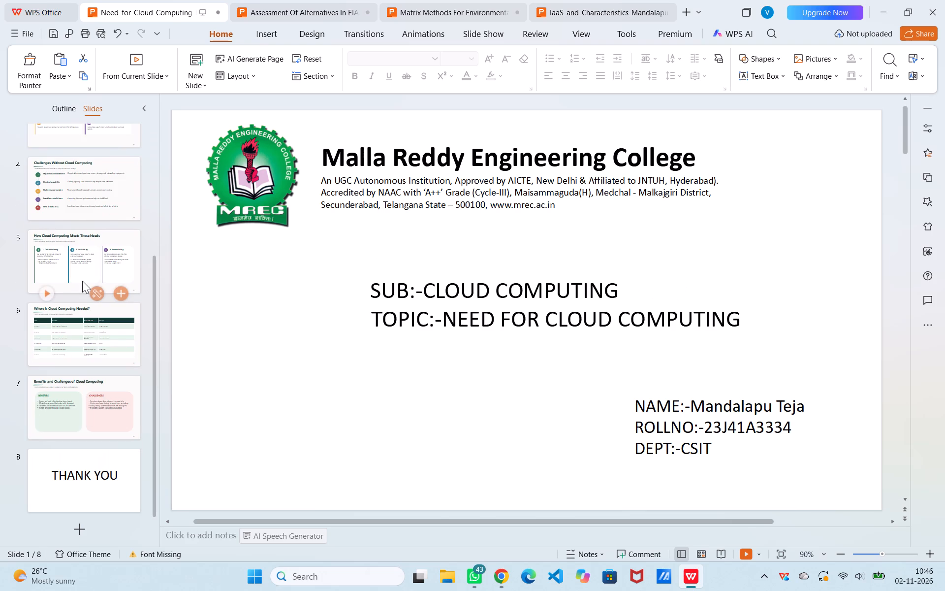
{"action": "left_click", "coordinate": [18, 35]}
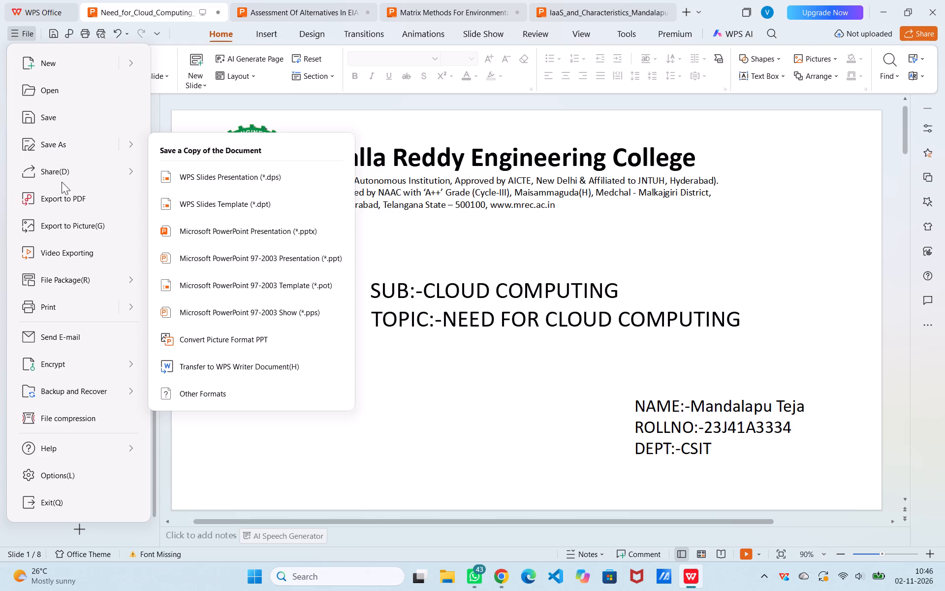
{"action": "left_click", "coordinate": [62, 200]}
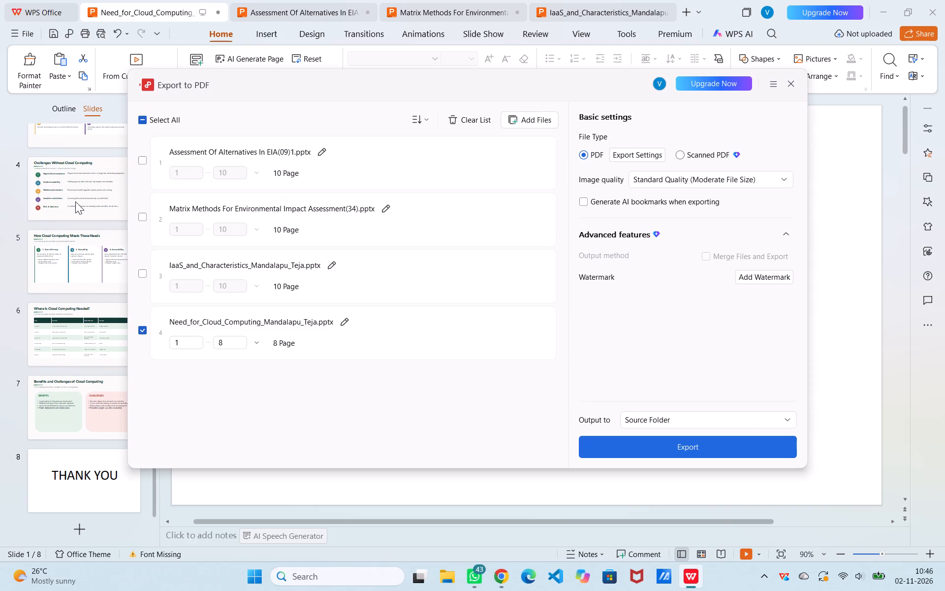
{"action": "left_click", "coordinate": [626, 439]}
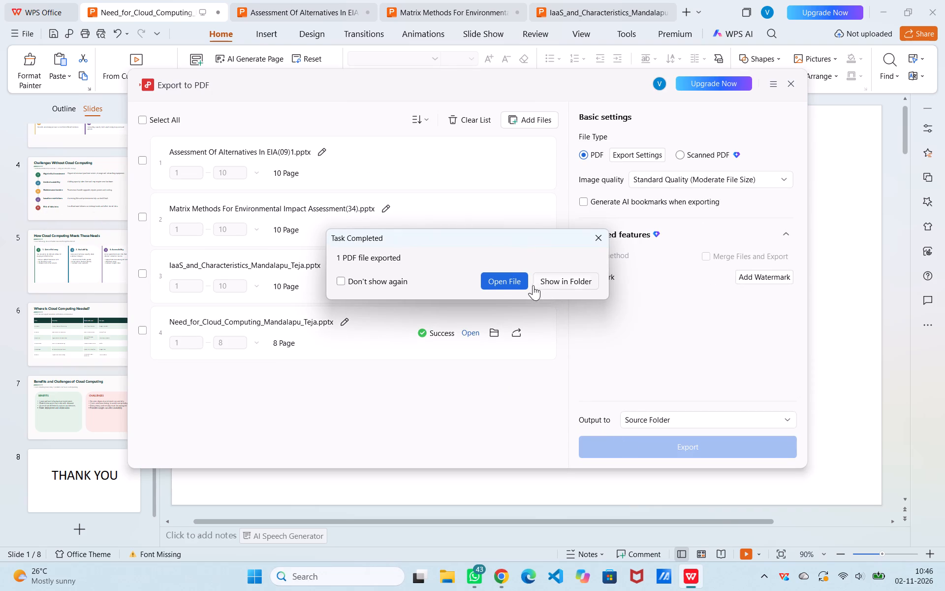
Show the exported Need for Cloud Computing PDF in its folder and copy the file.
{"action": "left_click", "coordinate": [572, 282]}
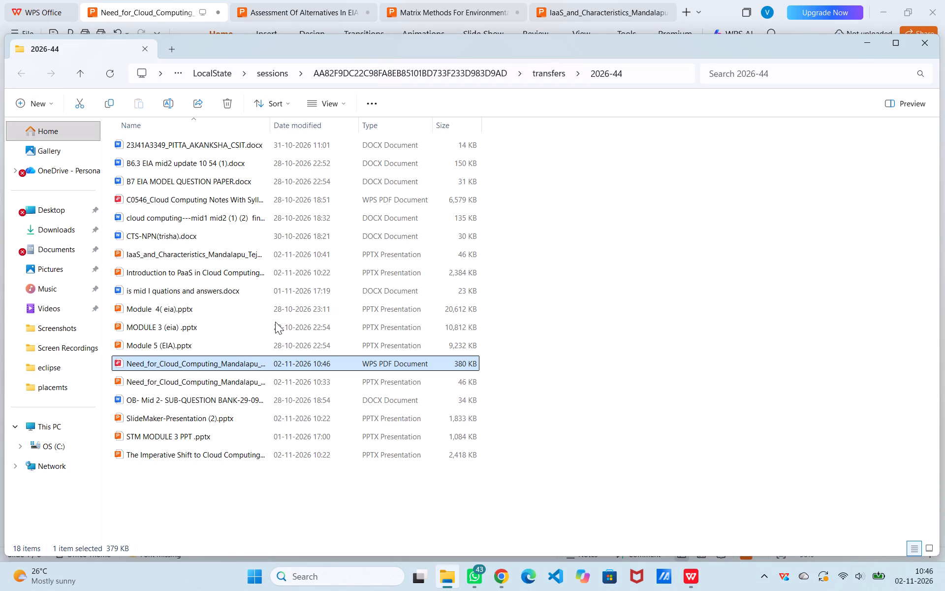
{"action": "right_click", "coordinate": [251, 367]}
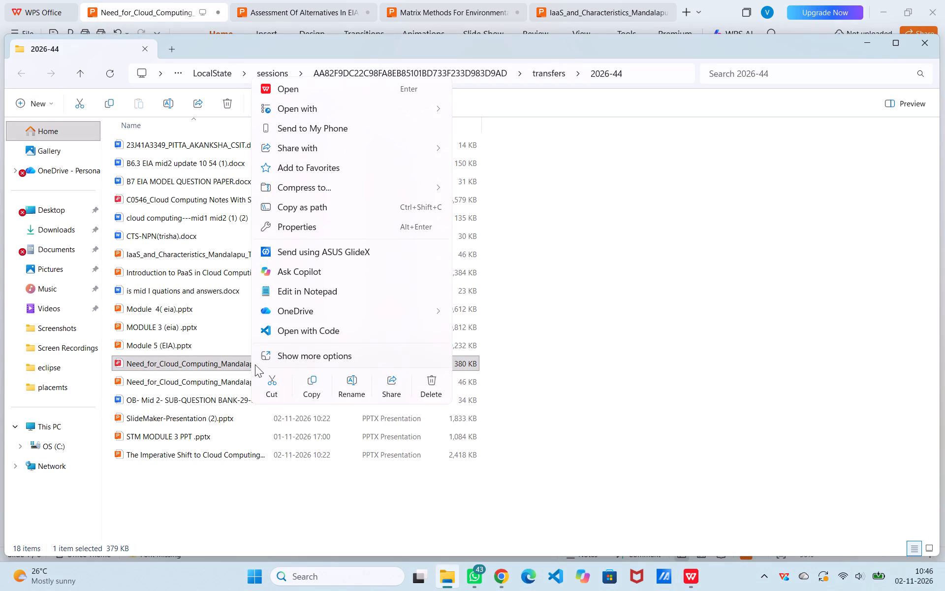
{"action": "left_click", "coordinate": [319, 380]}
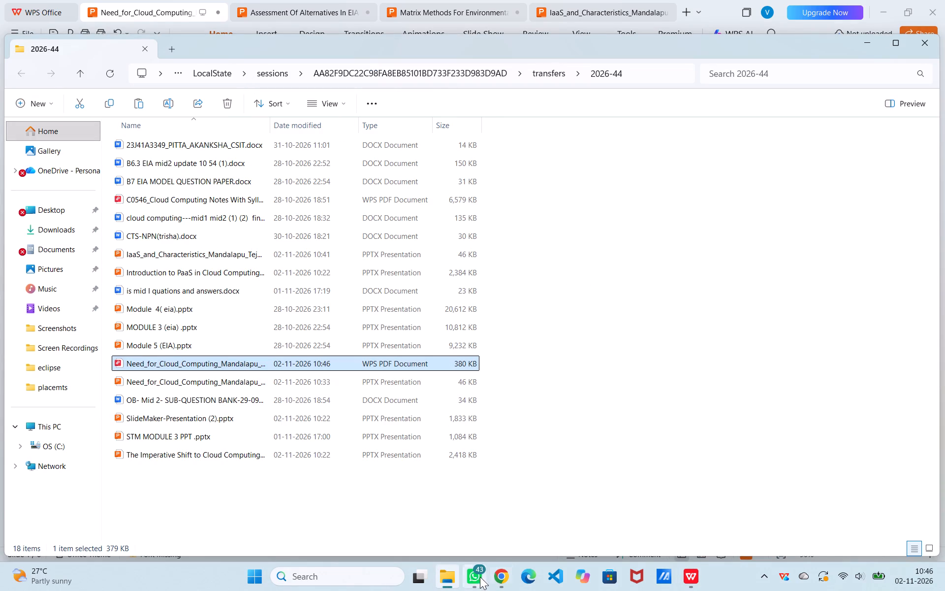
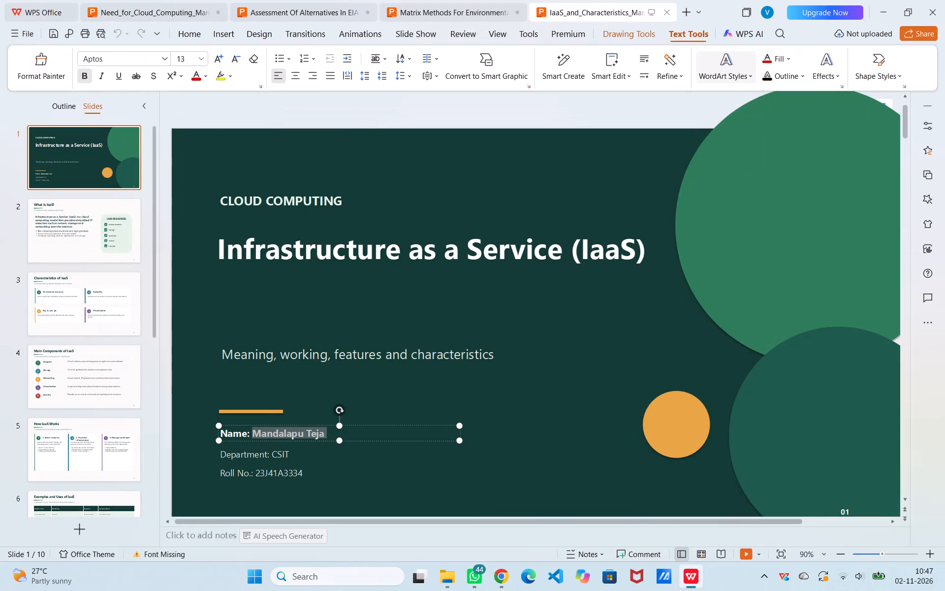
Copy the Malla Reddy Engineering College title slide from the Need for Cloud Computing presentation into the IaaS presentation after slide 1.
{"action": "left_click", "coordinate": [277, 4]}
{"action": "scroll", "coordinate": [72, 183], "scroll_direction": "up", "scroll_amount": 8}
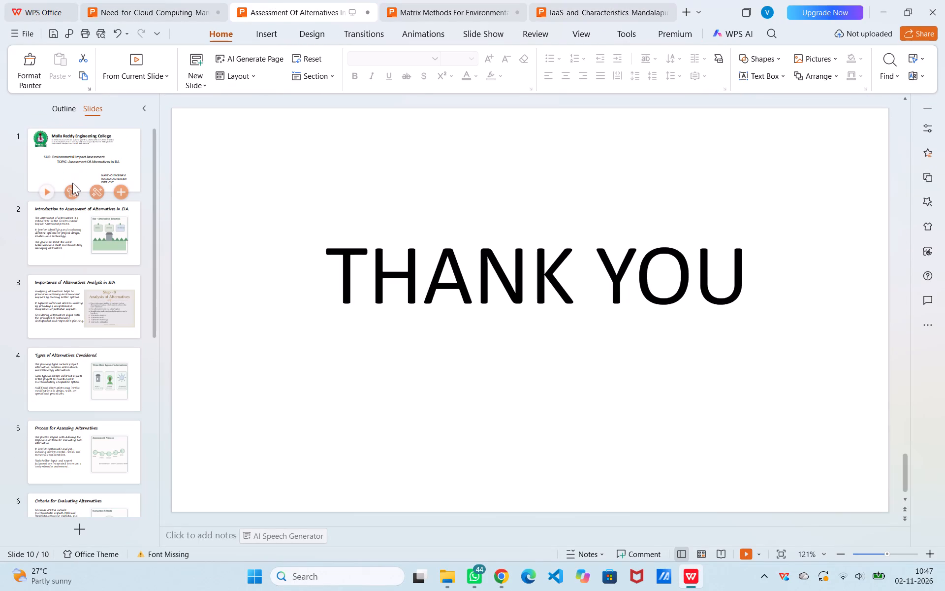
{"action": "left_click", "coordinate": [134, 1]}
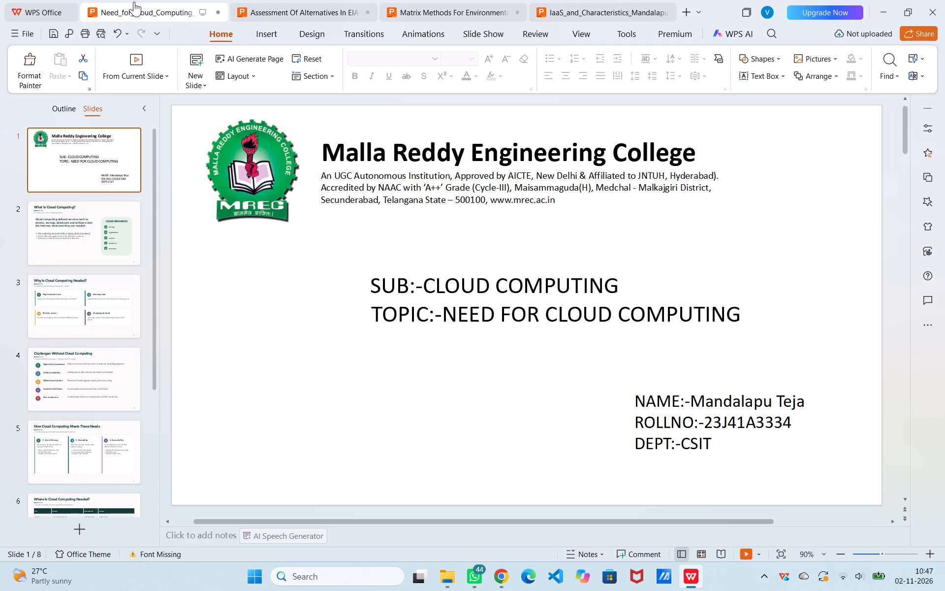
{"action": "right_click", "coordinate": [273, 424]}
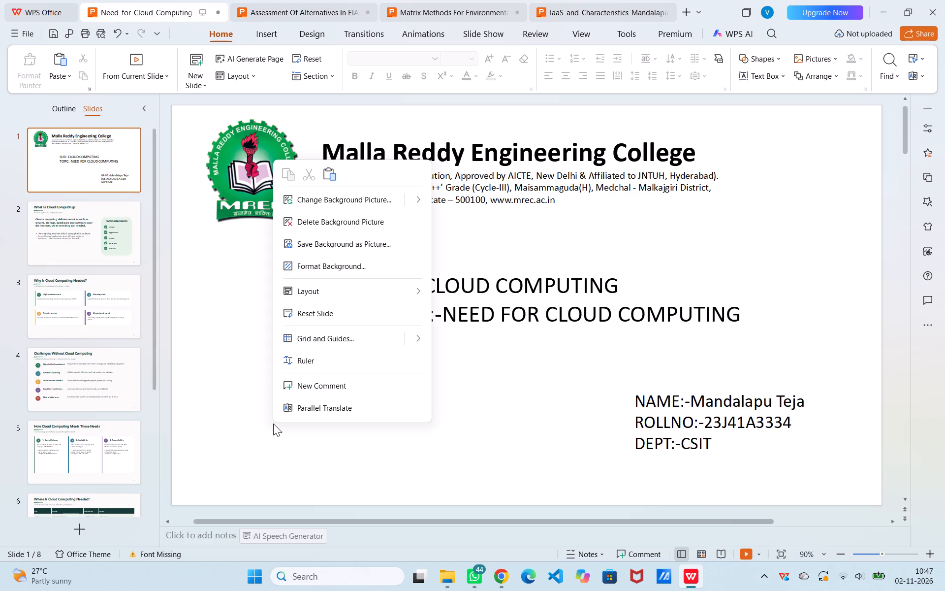
{"action": "right_click", "coordinate": [80, 154]}
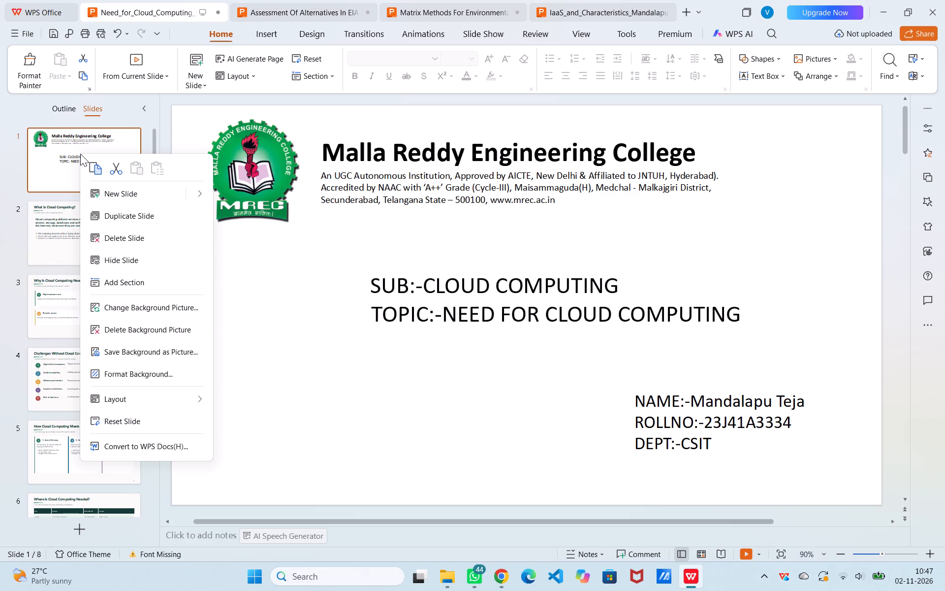
{"action": "left_click", "coordinate": [87, 167]}
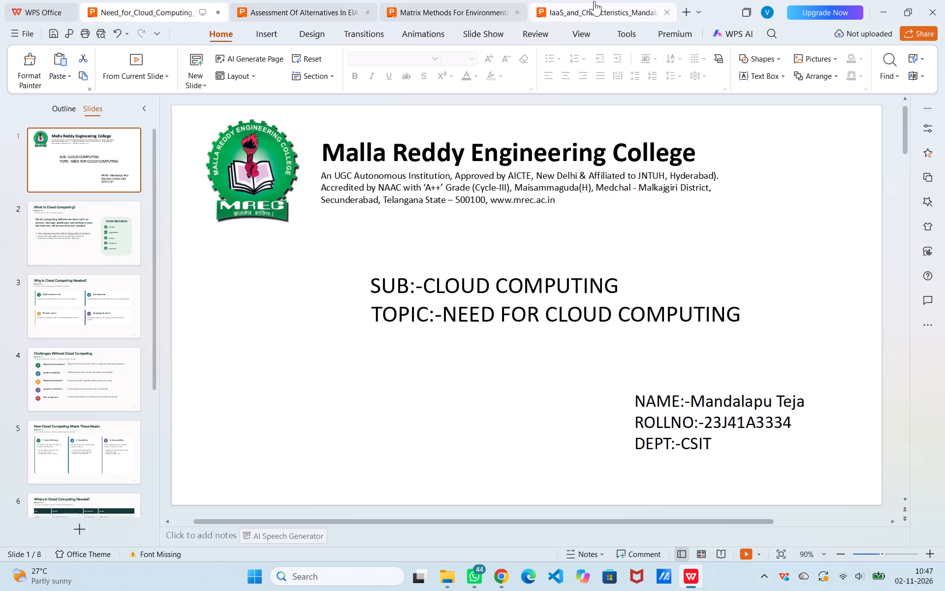
{"action": "left_click", "coordinate": [594, 1]}
{"action": "right_click", "coordinate": [504, 294]}
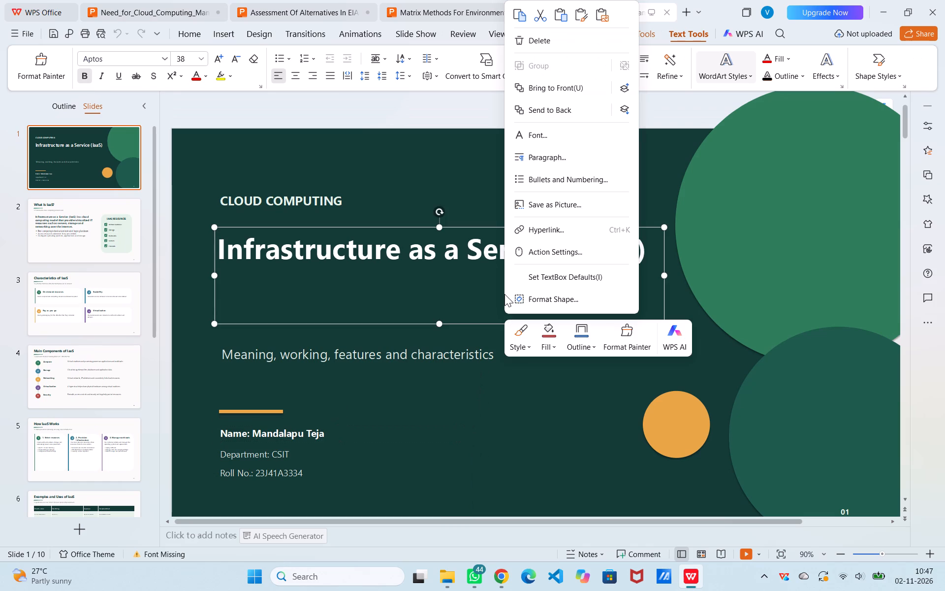
{"action": "left_click", "coordinate": [561, 19]}
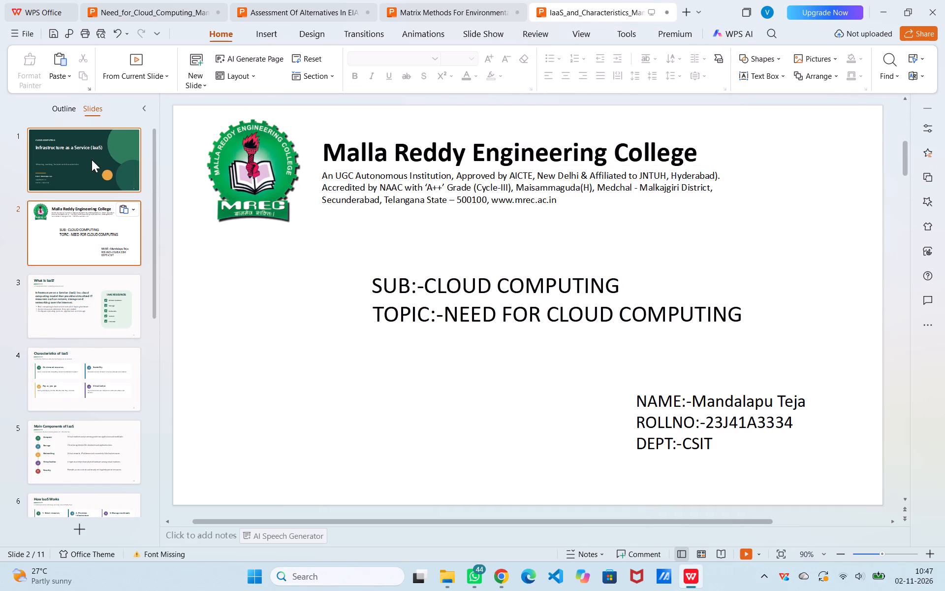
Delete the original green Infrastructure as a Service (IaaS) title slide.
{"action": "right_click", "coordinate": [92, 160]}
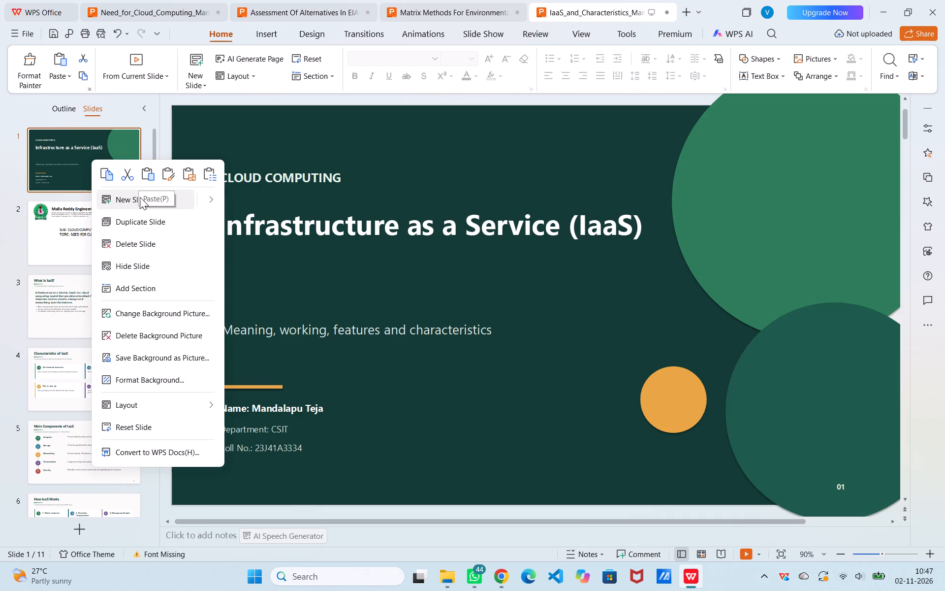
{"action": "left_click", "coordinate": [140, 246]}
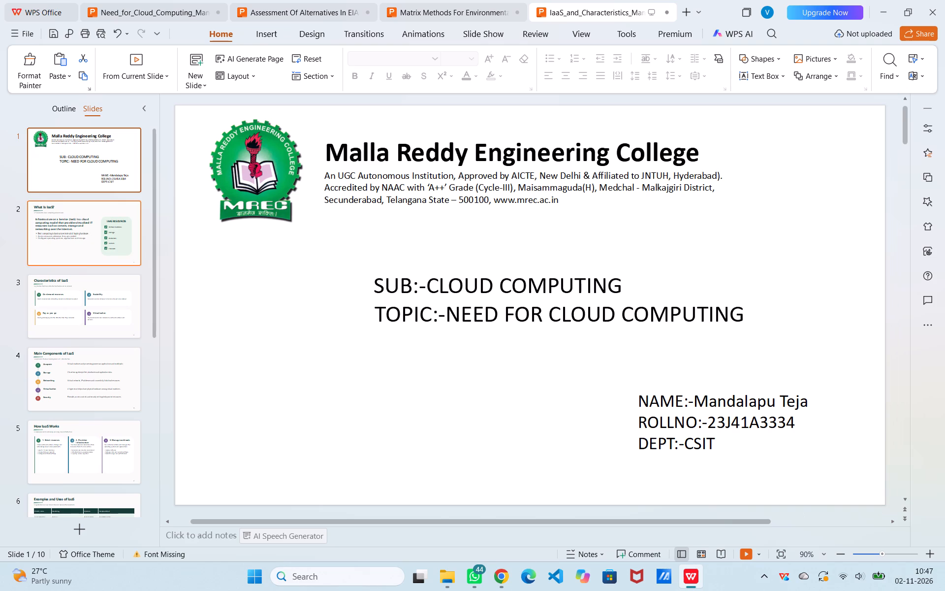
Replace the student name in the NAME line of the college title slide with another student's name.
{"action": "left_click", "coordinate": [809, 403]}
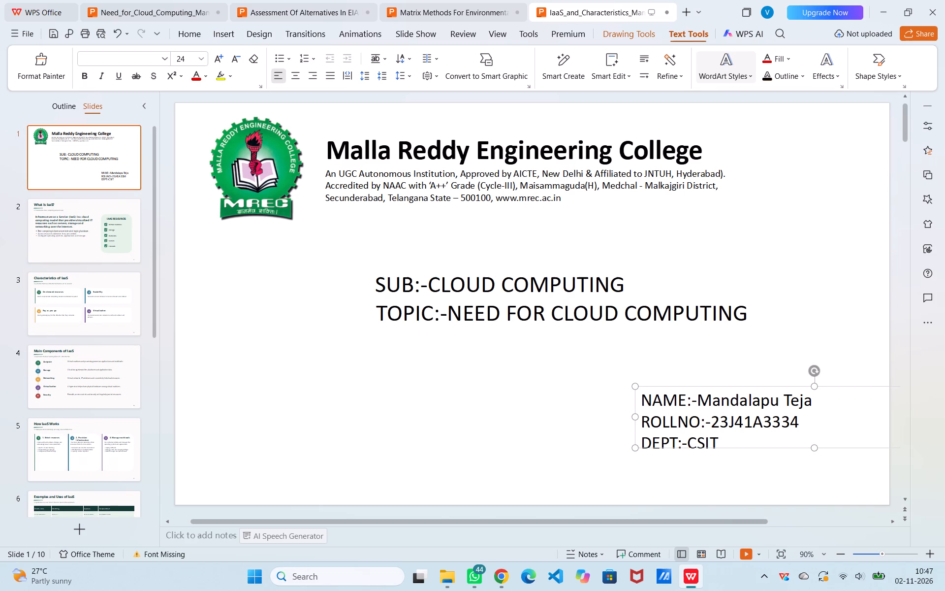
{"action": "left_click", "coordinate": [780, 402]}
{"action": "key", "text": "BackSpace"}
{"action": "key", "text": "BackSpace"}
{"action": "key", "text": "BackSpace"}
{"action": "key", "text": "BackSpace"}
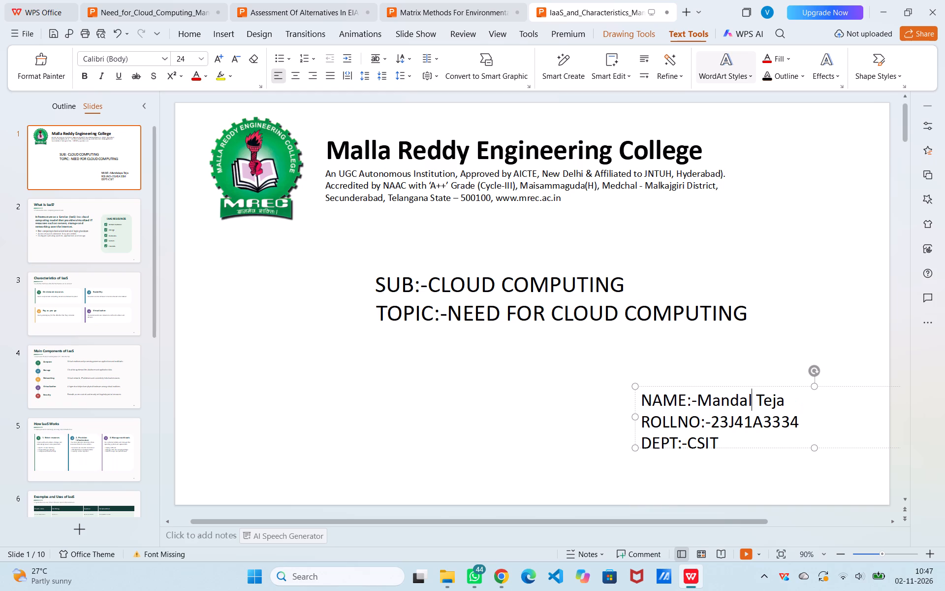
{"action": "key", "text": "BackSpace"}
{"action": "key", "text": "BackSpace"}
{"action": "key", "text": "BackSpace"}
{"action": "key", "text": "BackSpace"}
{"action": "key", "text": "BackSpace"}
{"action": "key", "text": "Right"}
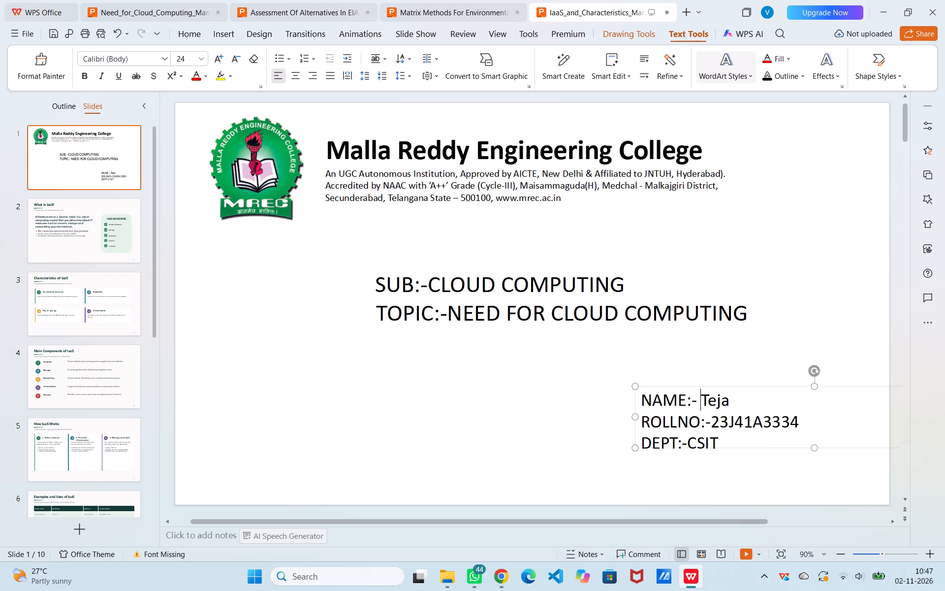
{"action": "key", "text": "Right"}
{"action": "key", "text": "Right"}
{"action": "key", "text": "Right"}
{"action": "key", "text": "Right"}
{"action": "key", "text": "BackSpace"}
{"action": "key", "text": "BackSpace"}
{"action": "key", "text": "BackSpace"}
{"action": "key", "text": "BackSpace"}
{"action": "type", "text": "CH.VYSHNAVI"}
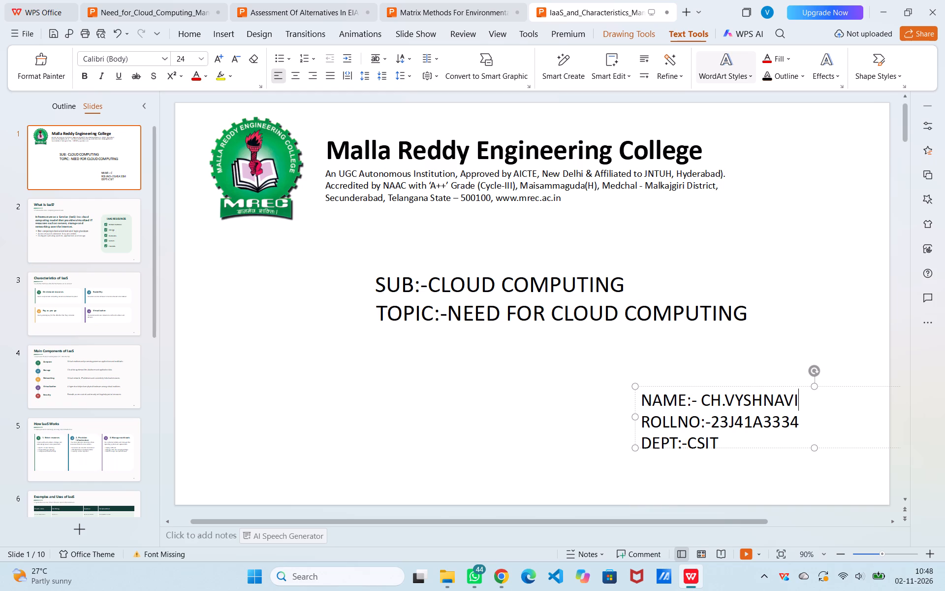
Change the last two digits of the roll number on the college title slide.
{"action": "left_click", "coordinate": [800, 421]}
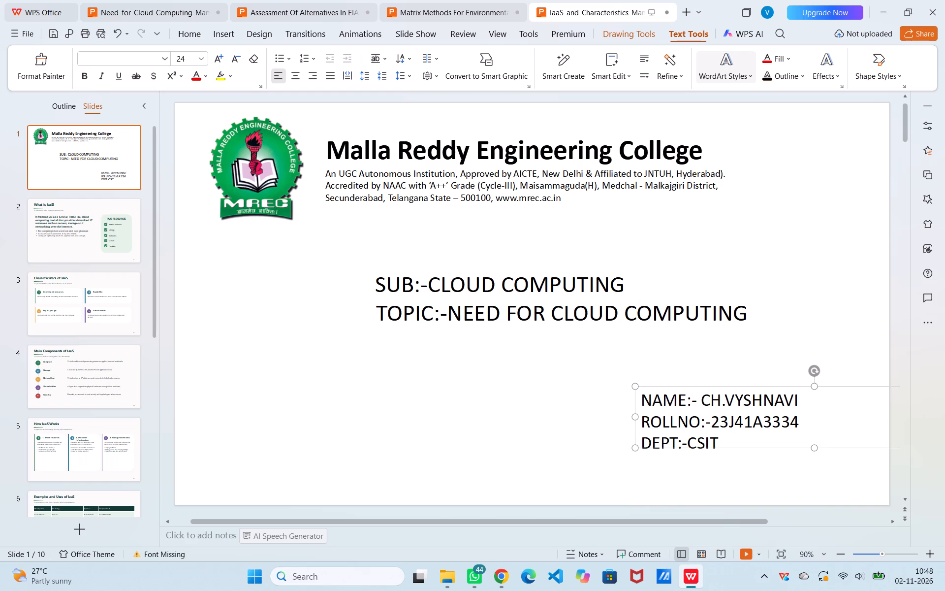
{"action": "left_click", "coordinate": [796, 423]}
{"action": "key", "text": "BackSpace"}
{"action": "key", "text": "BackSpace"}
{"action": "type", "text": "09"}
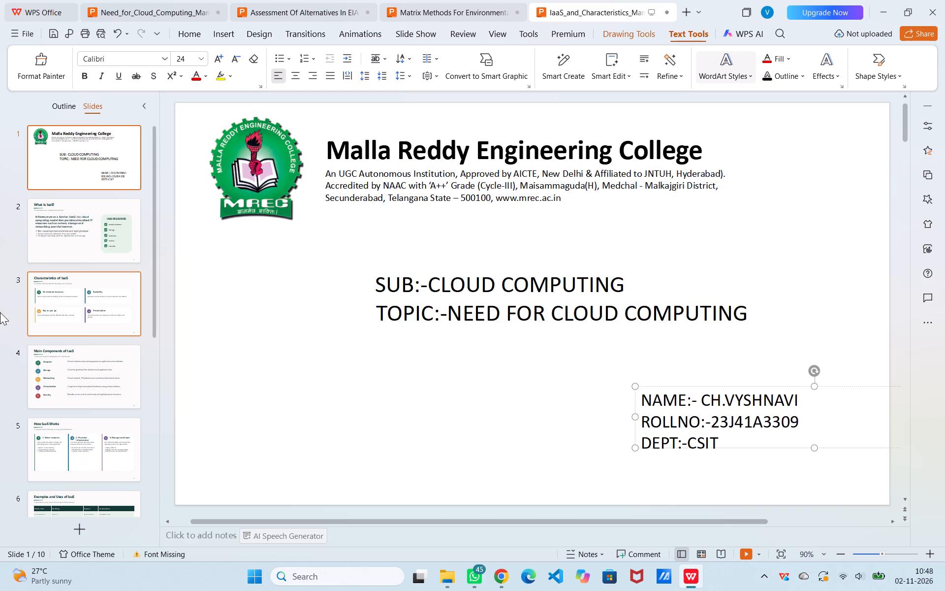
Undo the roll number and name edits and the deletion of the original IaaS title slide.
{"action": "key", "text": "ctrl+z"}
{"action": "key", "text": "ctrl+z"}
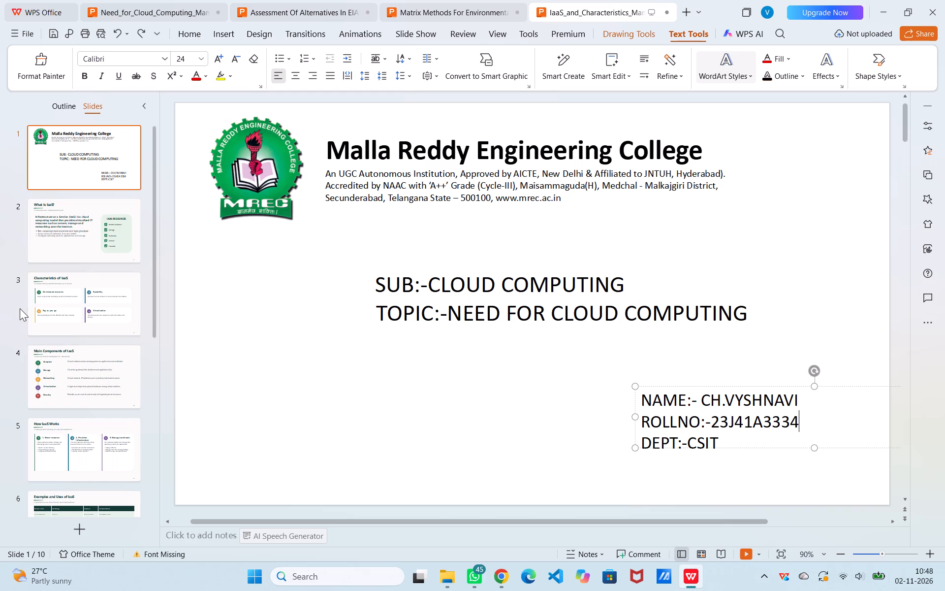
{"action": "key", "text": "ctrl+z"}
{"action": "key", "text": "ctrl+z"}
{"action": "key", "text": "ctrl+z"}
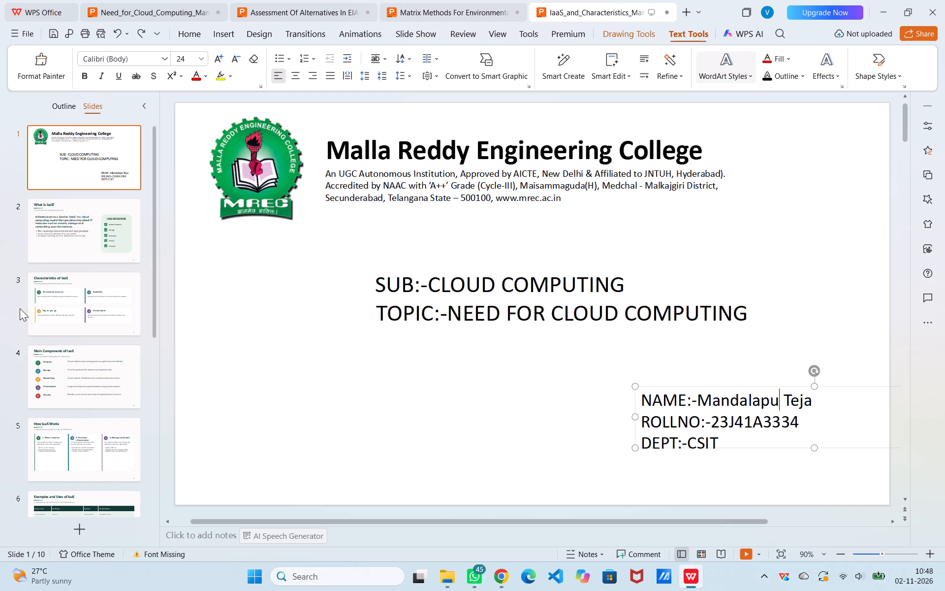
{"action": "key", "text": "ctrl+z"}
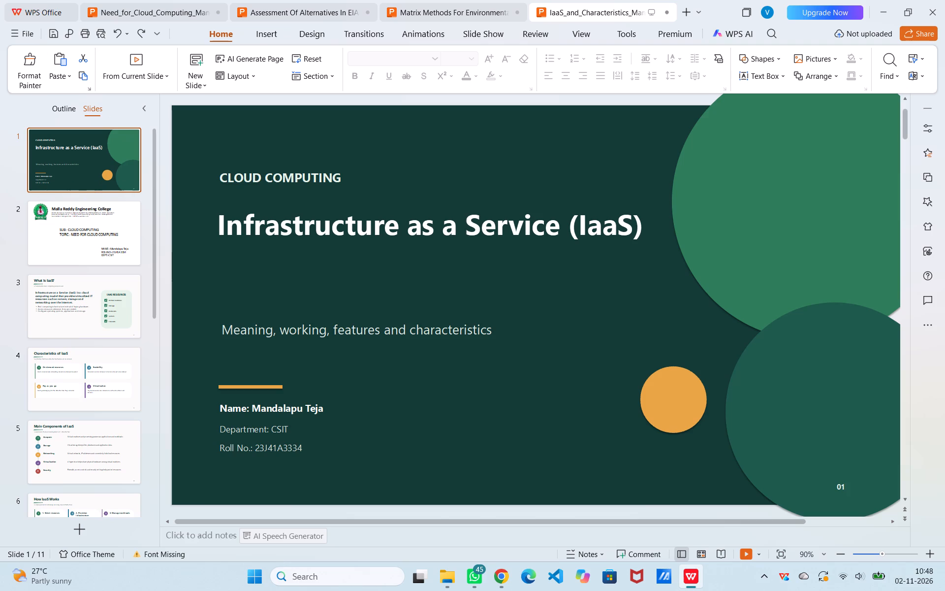
Replace the topic on the college title slide with "Infrastructure as a Service (IaaS)" copied from the original title slide.
{"action": "left_click_drag", "start_coordinate": [219, 226], "coordinate": [639, 238]}
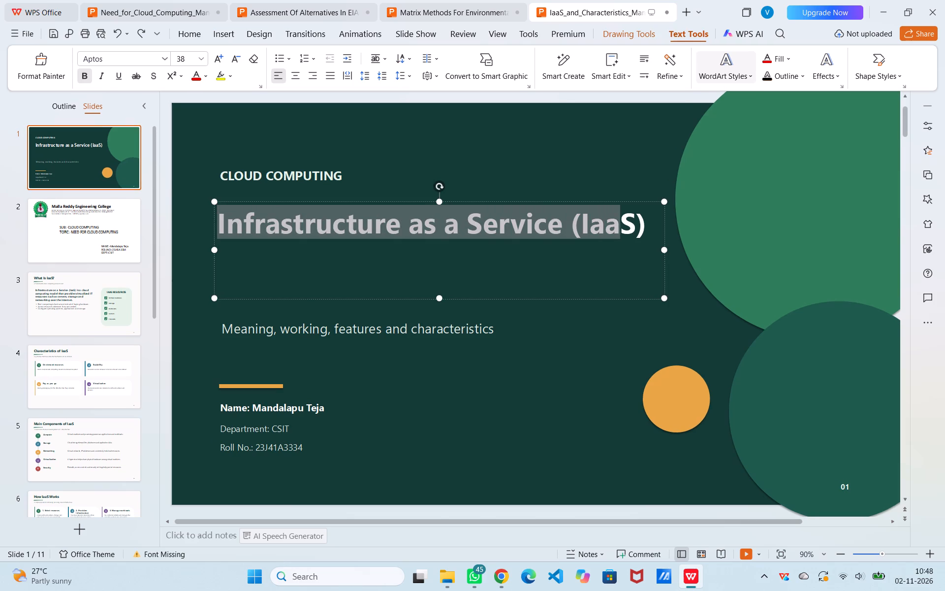
{"action": "left_click_drag", "start_coordinate": [639, 238], "coordinate": [647, 237]}
{"action": "key", "text": "ctrl+c"}
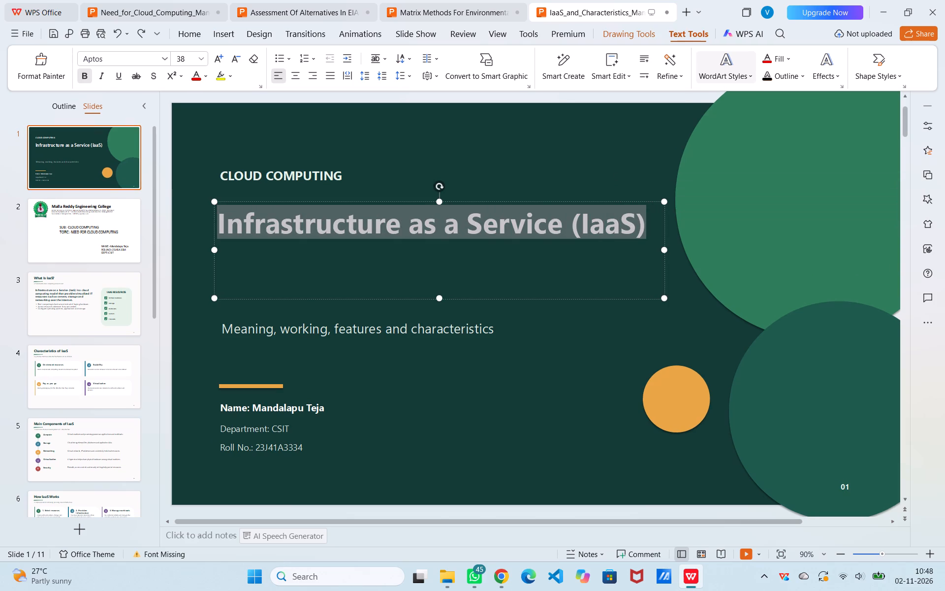
{"action": "left_click", "coordinate": [94, 215]}
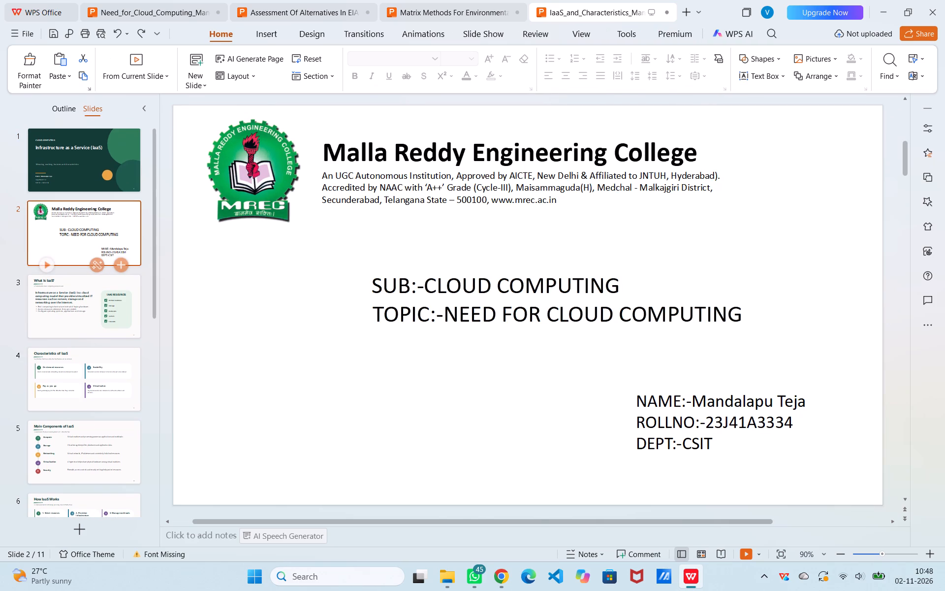
{"action": "left_click_drag", "start_coordinate": [445, 313], "coordinate": [746, 320]}
{"action": "key", "text": "ctrl+v"}
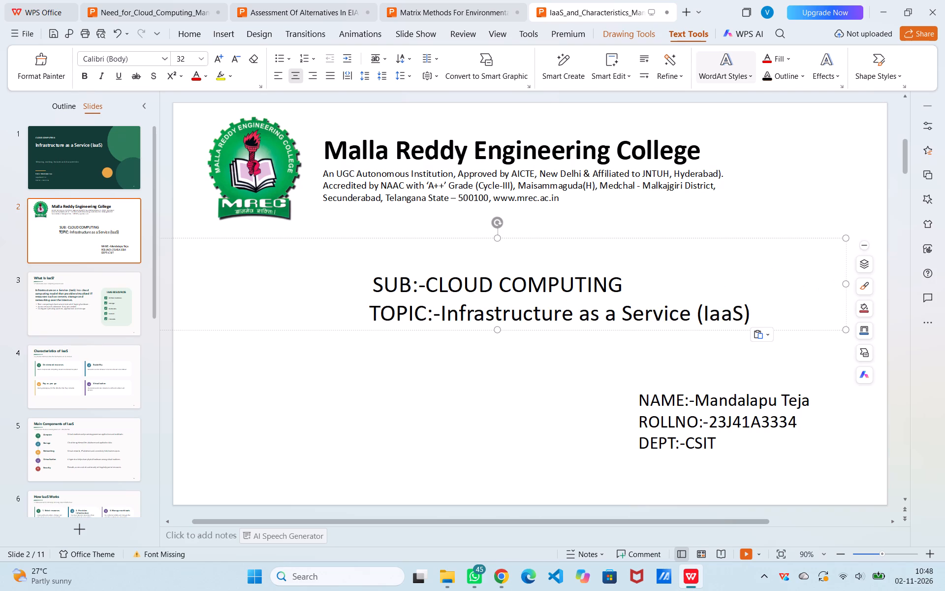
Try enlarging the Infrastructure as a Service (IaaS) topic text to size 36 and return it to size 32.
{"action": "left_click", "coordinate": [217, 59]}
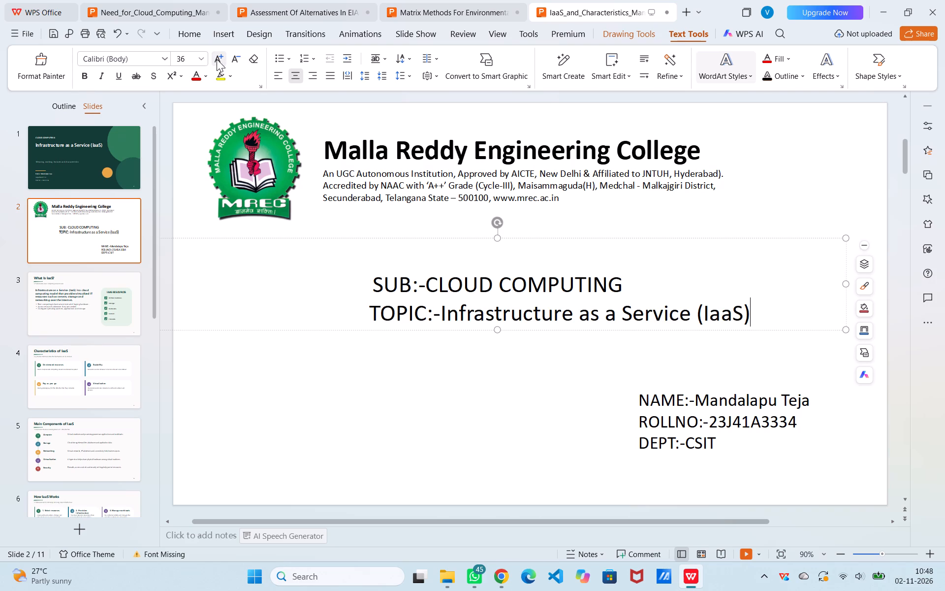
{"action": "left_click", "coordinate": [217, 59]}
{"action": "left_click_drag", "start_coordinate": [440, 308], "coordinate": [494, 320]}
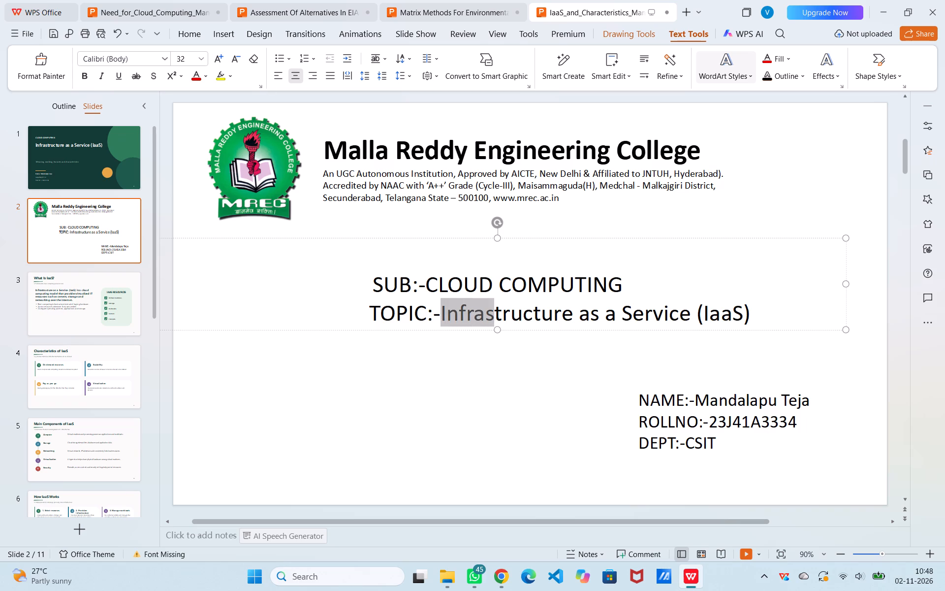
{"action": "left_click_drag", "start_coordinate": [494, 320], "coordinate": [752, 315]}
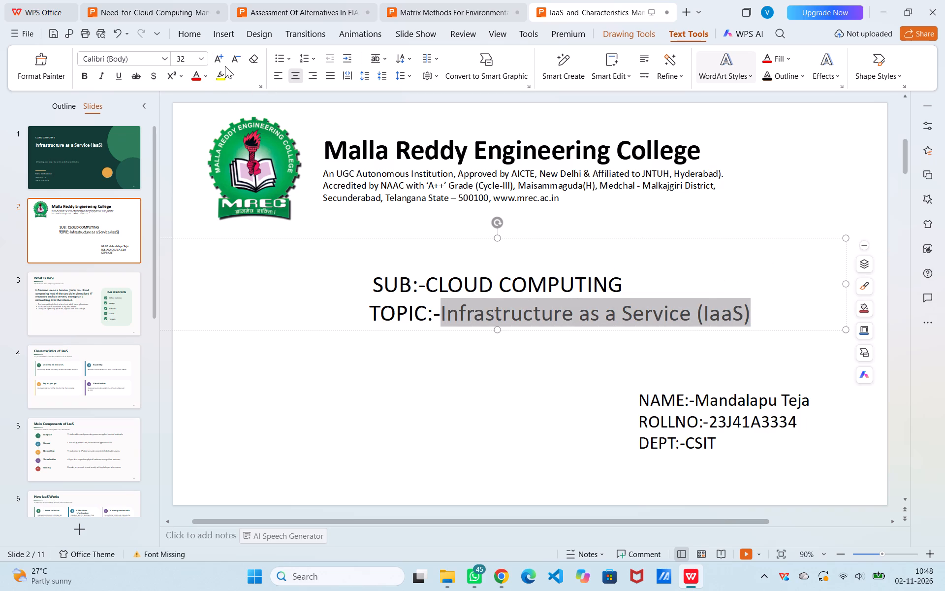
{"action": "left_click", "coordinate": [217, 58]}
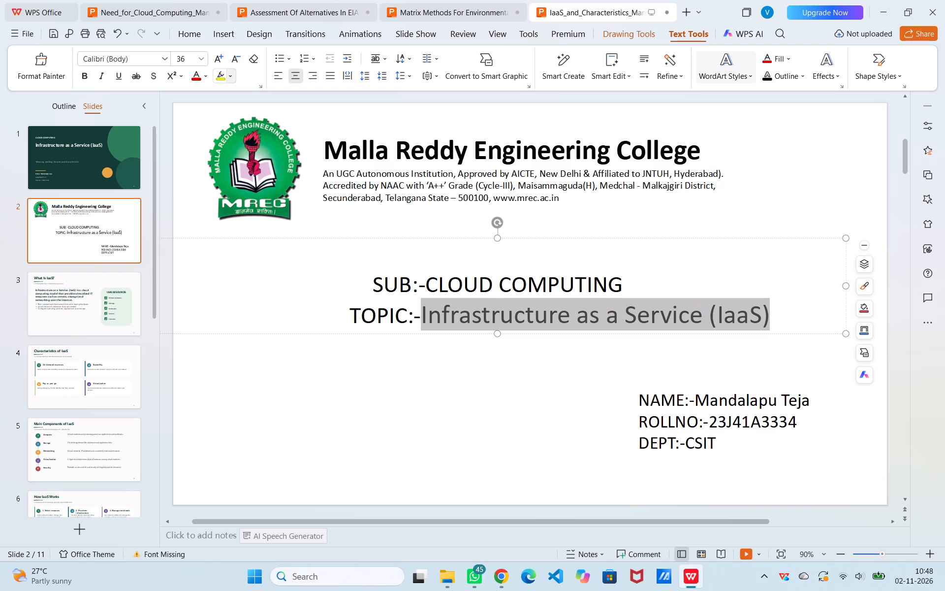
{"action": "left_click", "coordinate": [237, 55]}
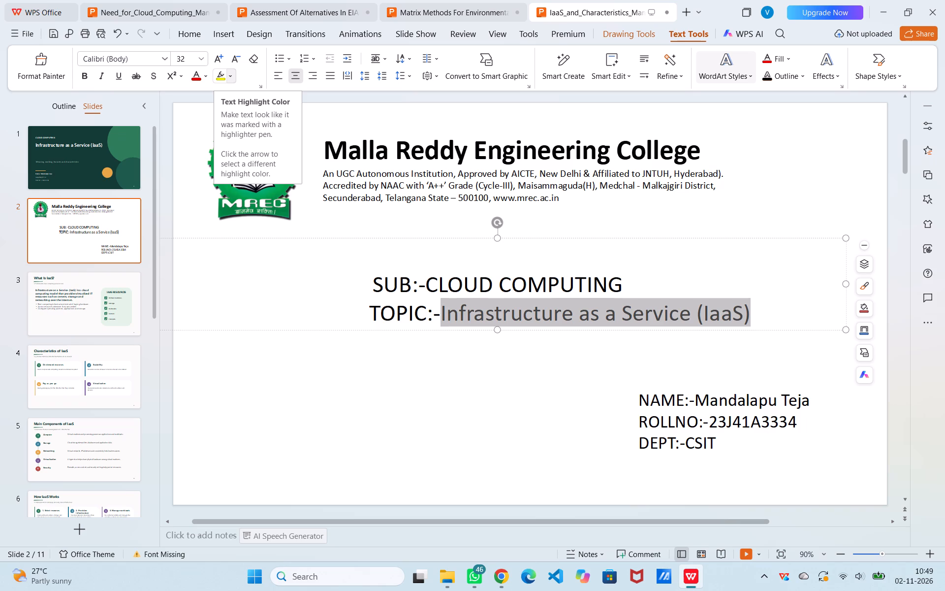
Replace the topic text on the college title slide with "INFRASTRUCTURE AS A SERVICE(Iaas)".
{"action": "left_click", "coordinate": [441, 311]}
{"action": "type", "text": "INFRASTRUCTURE"}
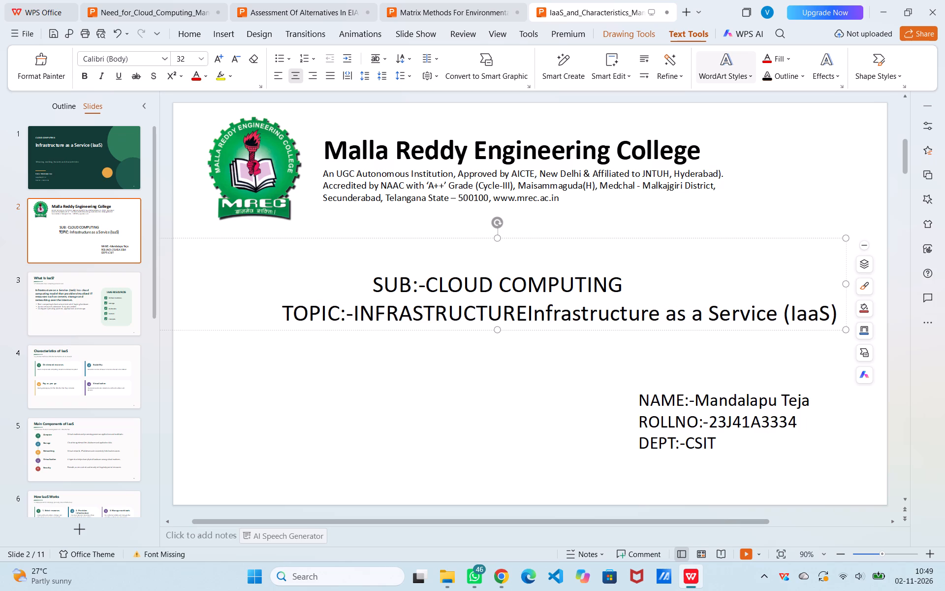
{"action": "key", "text": "space"}
{"action": "type", "text": "AS A"}
{"action": "key", "text": "space"}
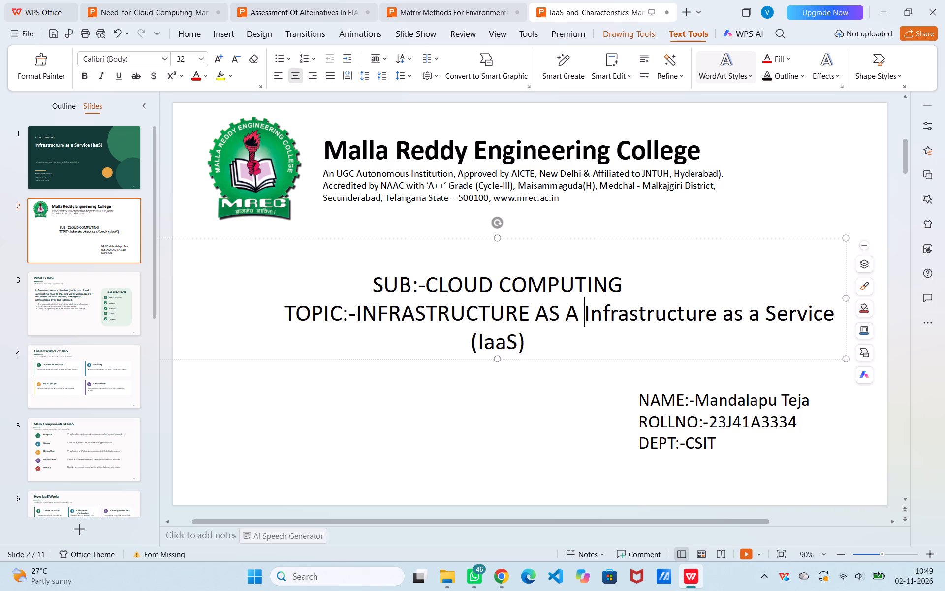
{"action": "type", "text": "SERVICE"}
{"action": "key", "text": "shift+parenleft"}
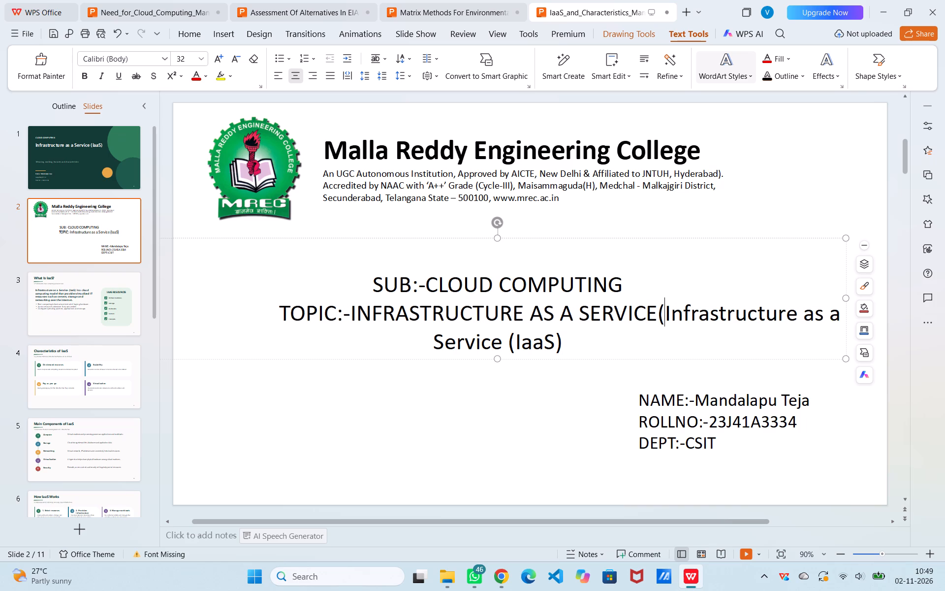
{"action": "key", "text": "i"}
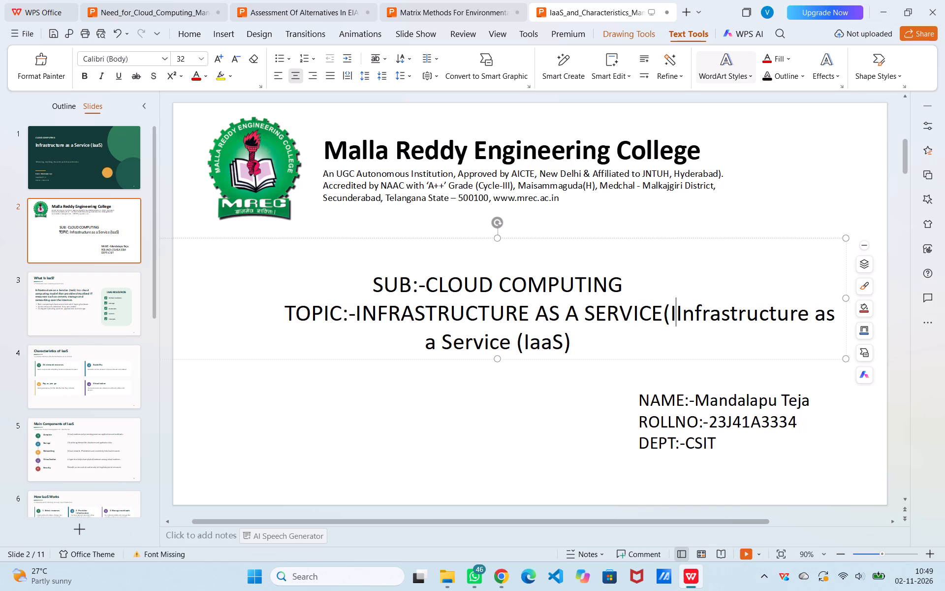
{"action": "type", "text": "aas"}
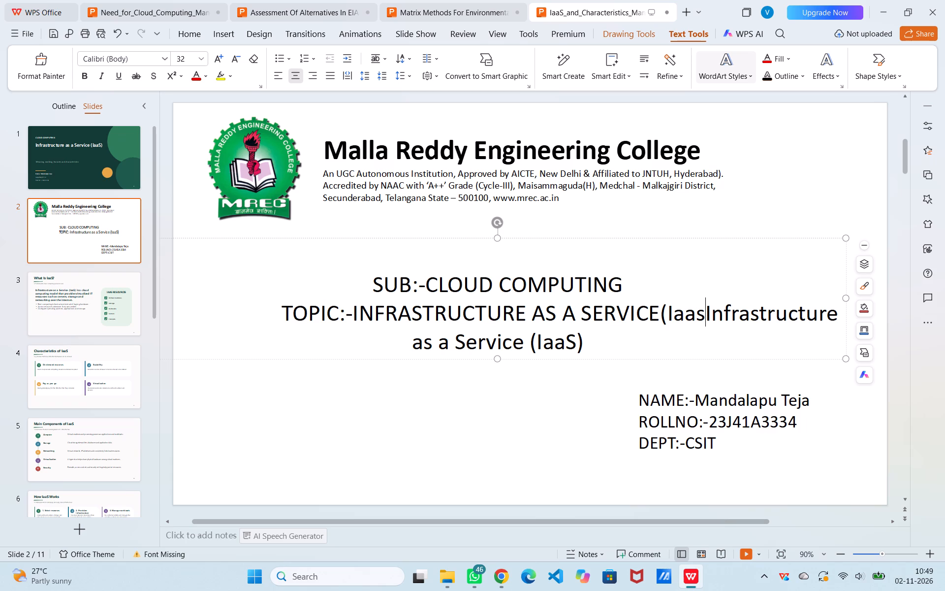
{"action": "key", "text": "shift+parenright"}
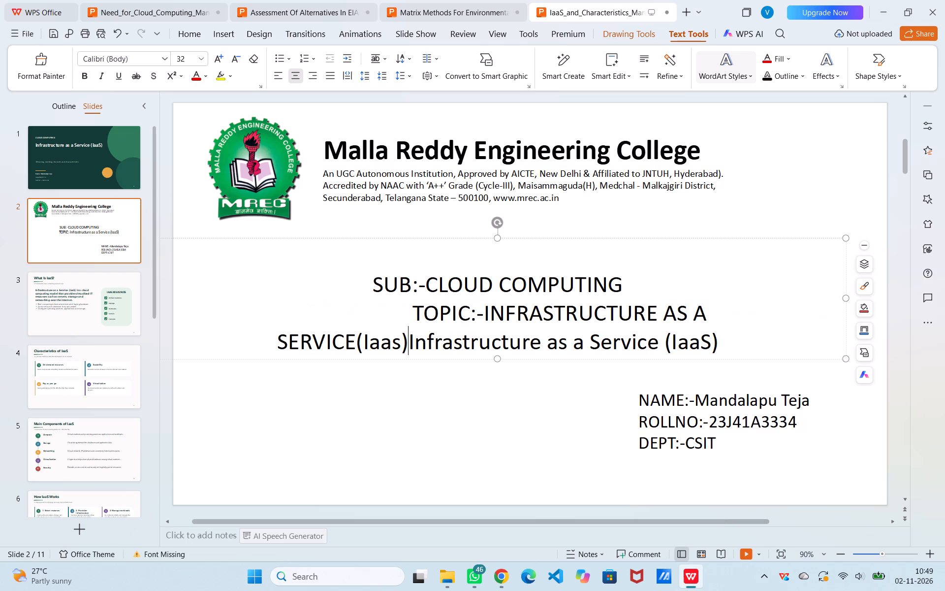
{"action": "left_click_drag", "start_coordinate": [412, 342], "coordinate": [430, 343]}
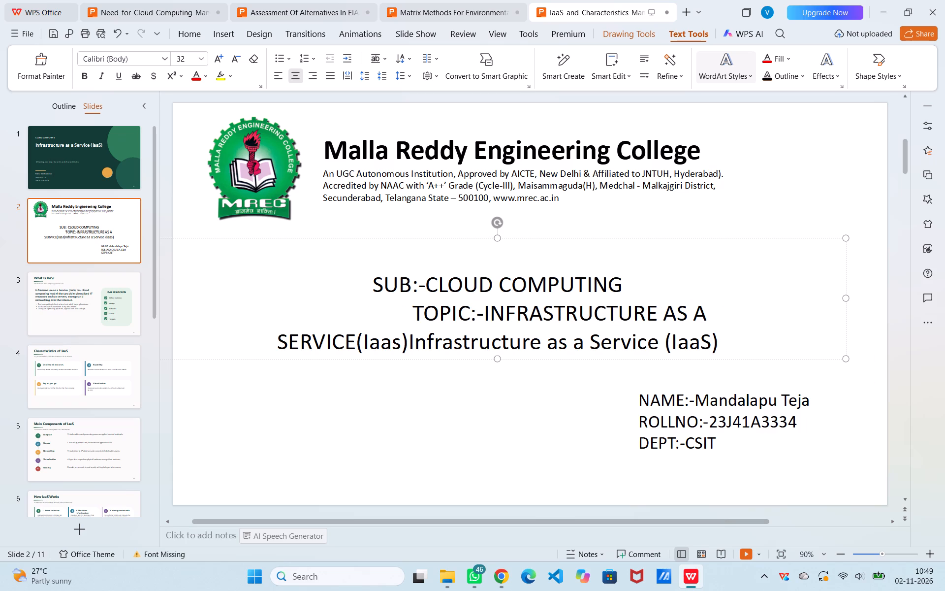
{"action": "left_click_drag", "start_coordinate": [430, 343], "coordinate": [732, 347]}
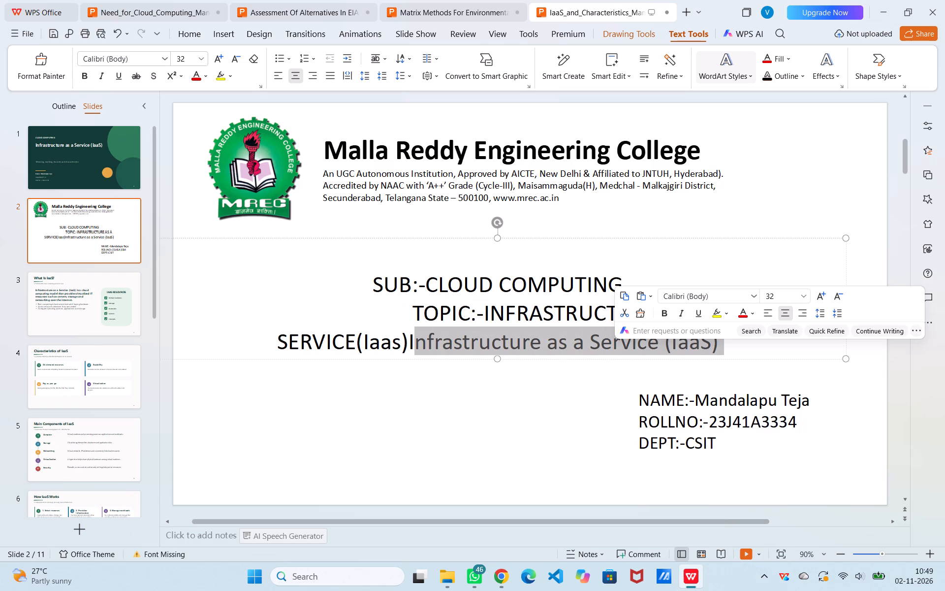
{"action": "key", "text": "BackSpace"}
{"action": "key", "text": "BackSpace"}
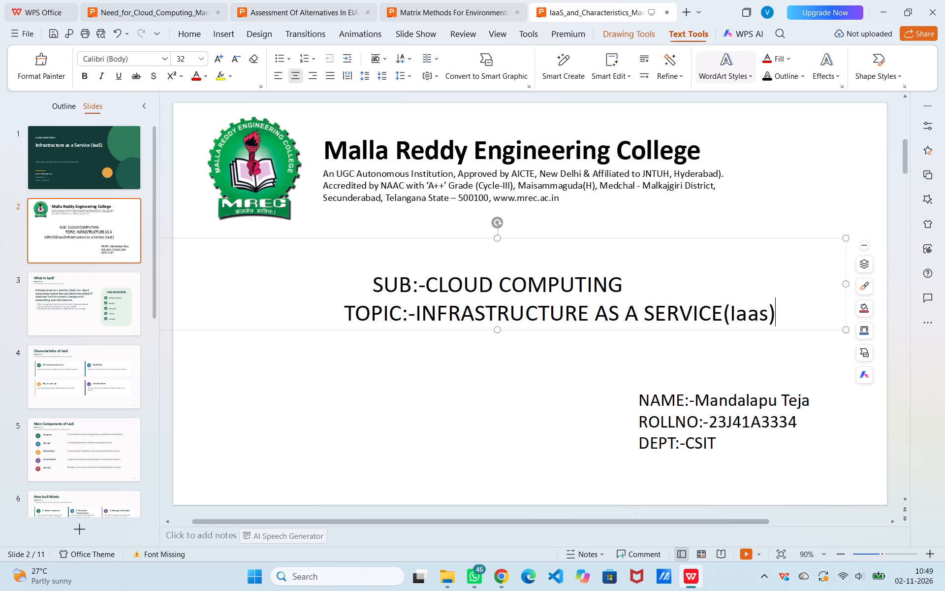
Shift the topic line with leading spaces so that it starts beneath the SUB line on the college title slide.
{"action": "left_click", "coordinate": [369, 284]}
{"action": "key", "text": "BackSpace"}
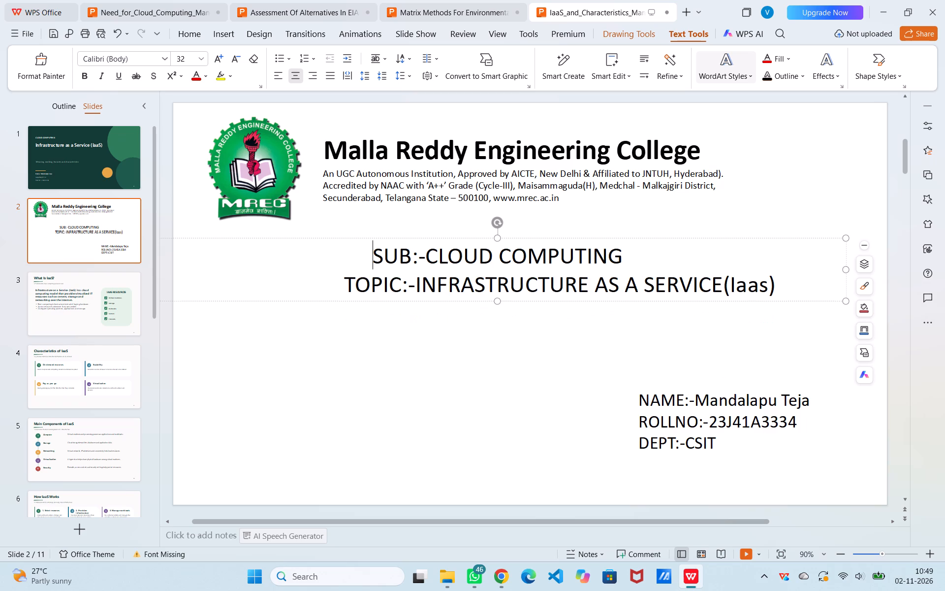
{"action": "key", "text": "Return"}
{"action": "left_click", "coordinate": [340, 312]}
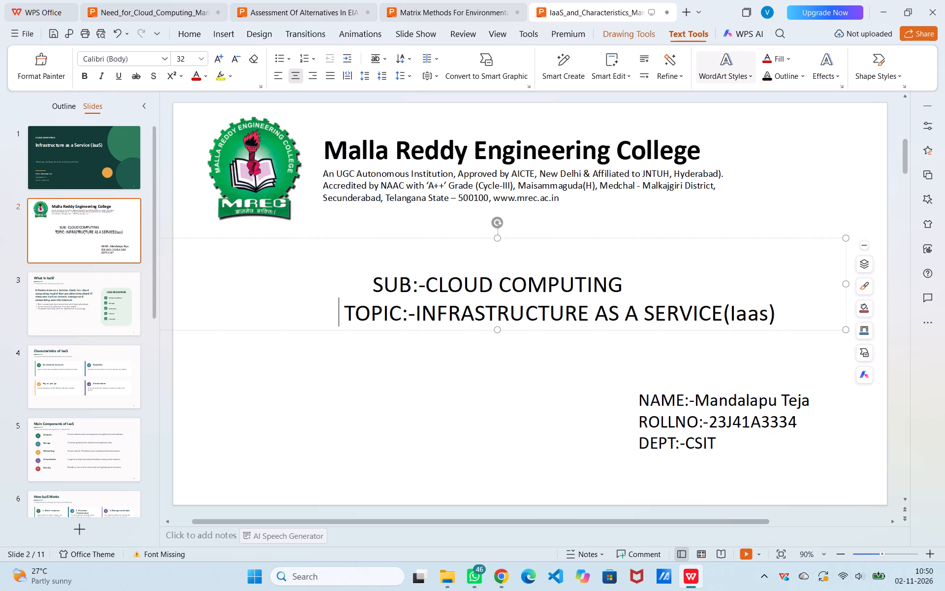
{"action": "key", "text": "space"}
{"action": "key", "text": "space"}
{"action": "key", "text": "space"}
{"action": "key", "text": "space"}
{"action": "key", "text": "space"}
{"action": "key", "text": "space"}
{"action": "key", "text": "space"}
{"action": "key", "text": "space"}
{"action": "key", "text": "space"}
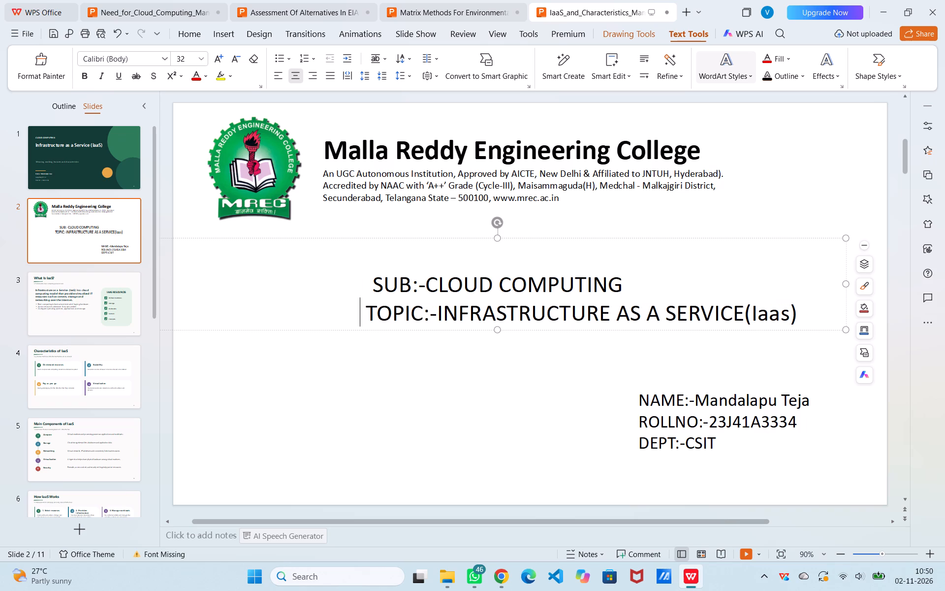
{"action": "left_click", "coordinate": [483, 374]}
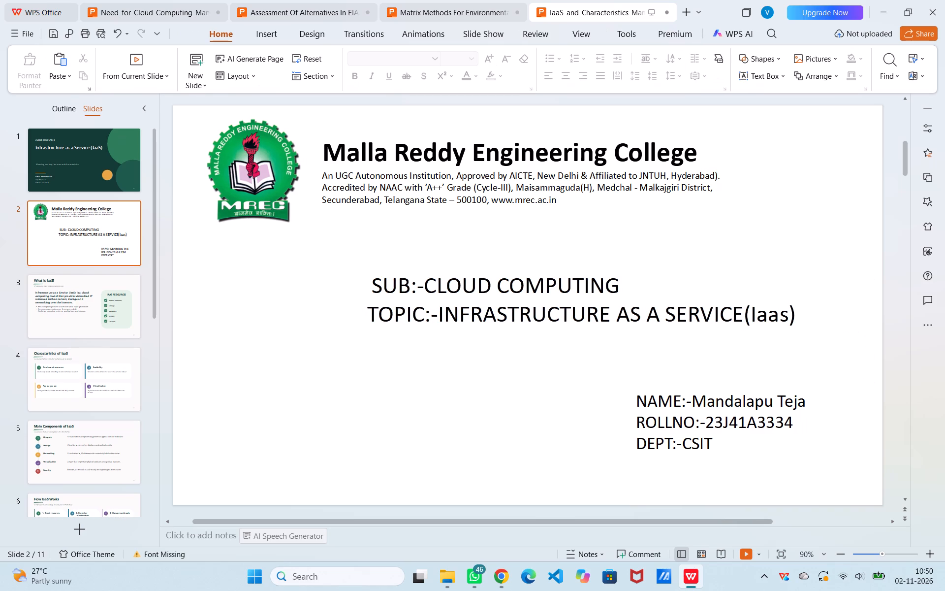
Replace the student name after "NAME:-" on the college title slide with the new student's name.
{"action": "left_click", "coordinate": [802, 401]}
{"action": "key", "text": "Right"}
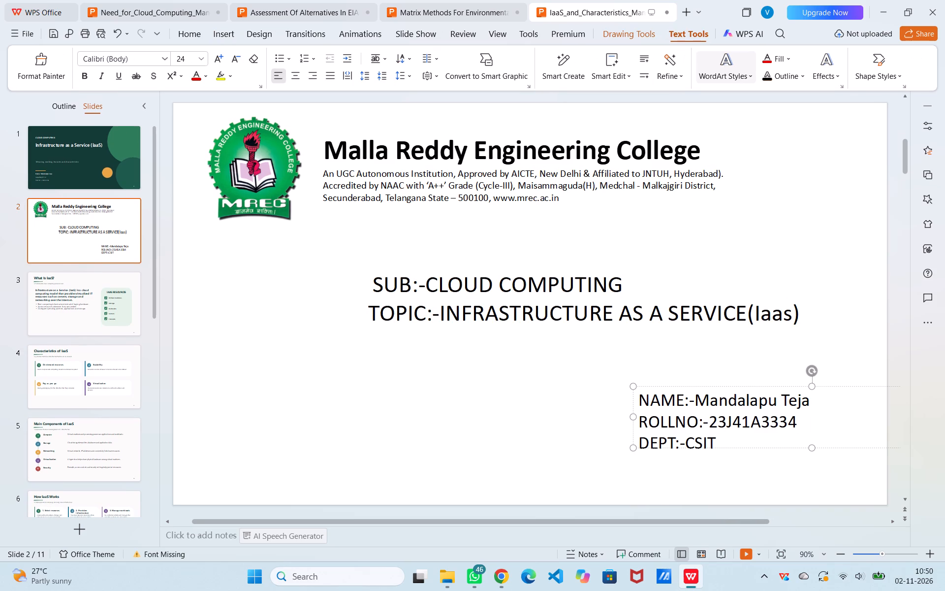
{"action": "key", "text": "BackSpace"}
{"action": "key", "text": "BackSpace"}
{"action": "key", "text": "BackSpace"}
{"action": "key", "text": "BackSpace"}
{"action": "key", "text": "BackSpace"}
{"action": "key", "text": "BackSpace"}
{"action": "key", "text": "BackSpace"}
{"action": "key", "text": "BackSpace"}
{"action": "key", "text": "BackSpace"}
{"action": "key", "text": "BackSpace"}
{"action": "key", "text": "BackSpace"}
{"action": "key", "text": "BackSpace"}
{"action": "key", "text": "BackSpace"}
{"action": "key", "text": "BackSpace"}
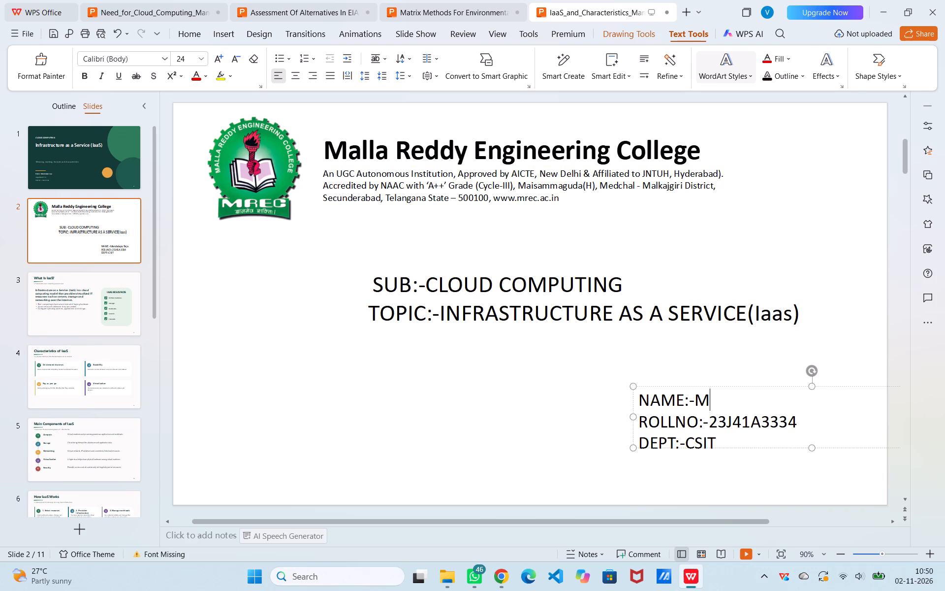
{"action": "key", "text": "BackSpace"}
{"action": "key", "text": "minus"}
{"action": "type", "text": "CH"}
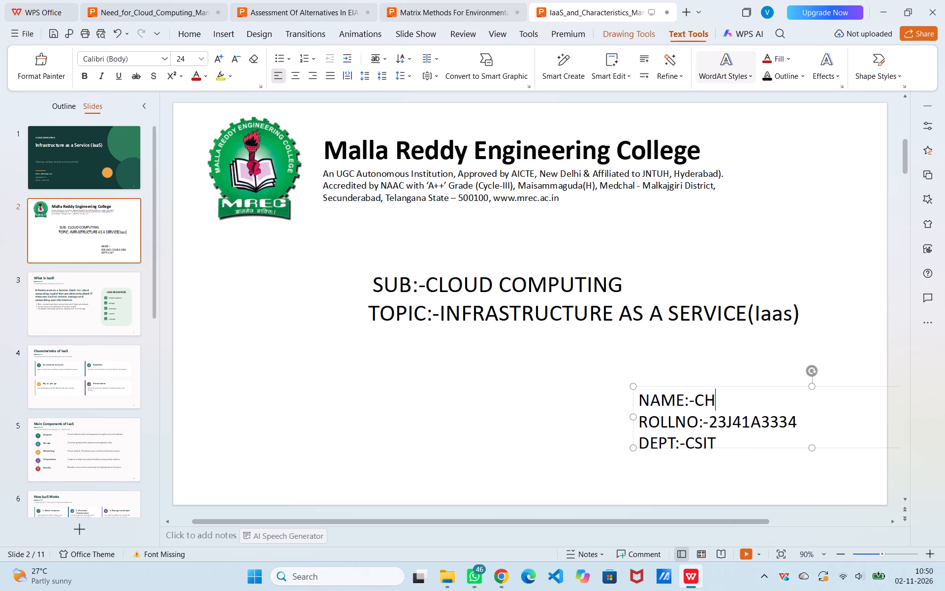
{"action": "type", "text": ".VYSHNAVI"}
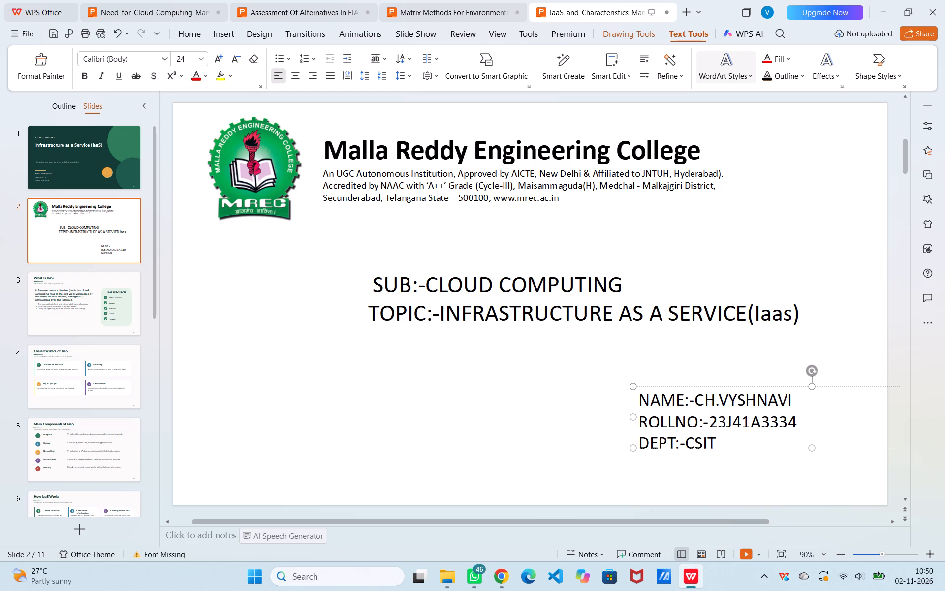
Change the last two digits of the roll number on the college title slide to the new student's.
{"action": "left_click", "coordinate": [782, 427]}
{"action": "key", "text": "Right"}
{"action": "key", "text": "Right"}
{"action": "key", "text": "BackSpace"}
{"action": "key", "text": "BackSpace"}
{"action": "type", "text": "09"}
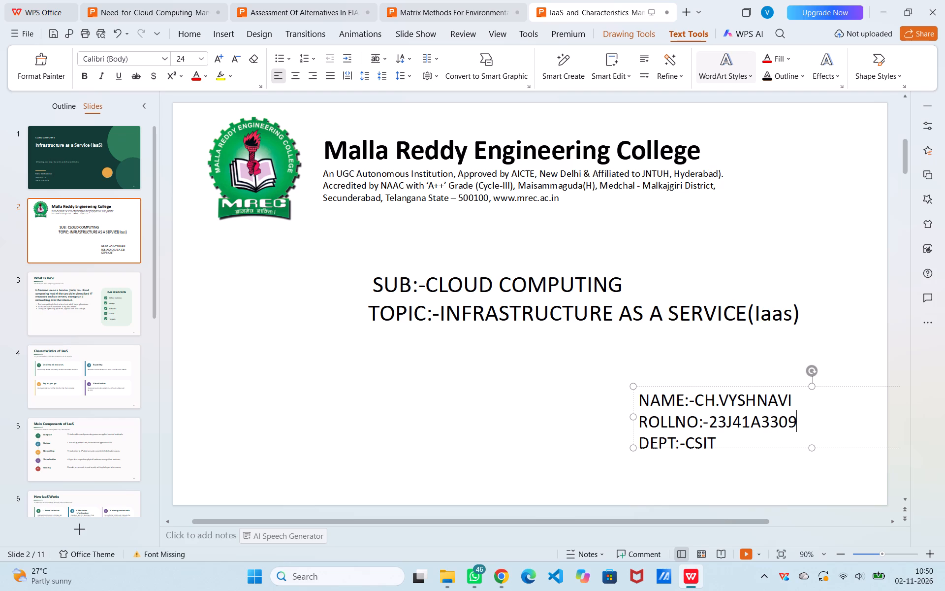
{"action": "left_click", "coordinate": [580, 399]}
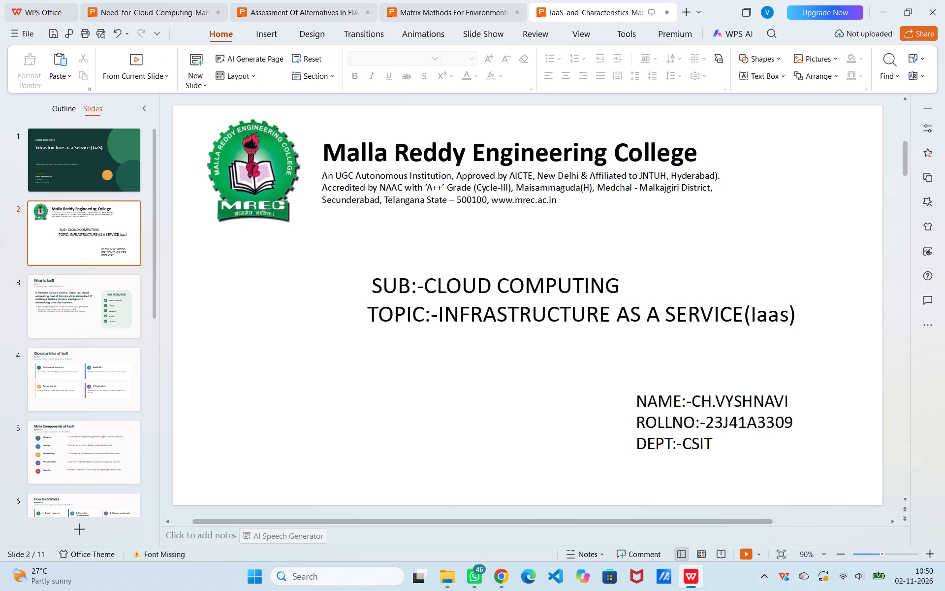
Delete the original dark green Infrastructure as a Service (IaaS) title slide.
{"action": "right_click", "coordinate": [112, 158]}
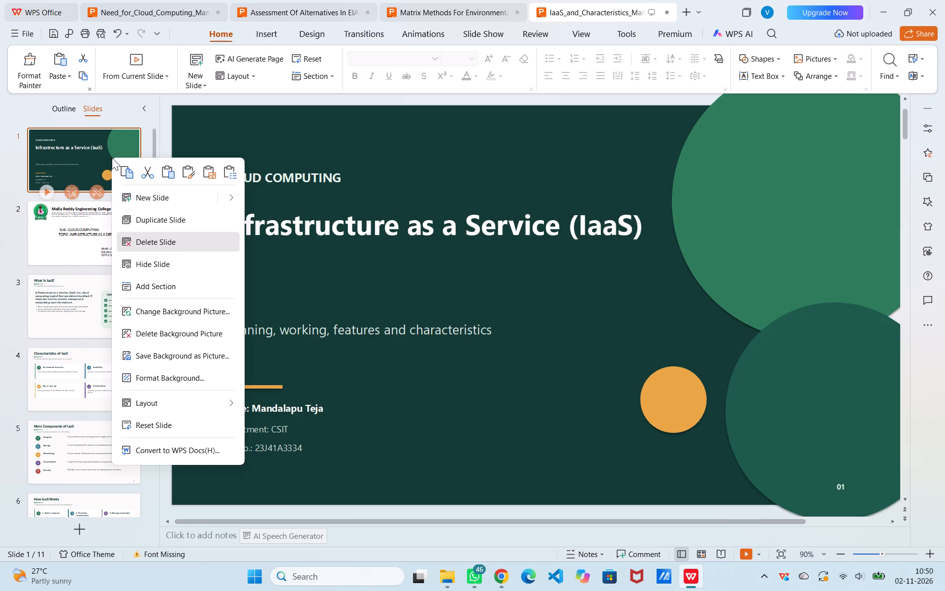
{"action": "left_click", "coordinate": [143, 240]}
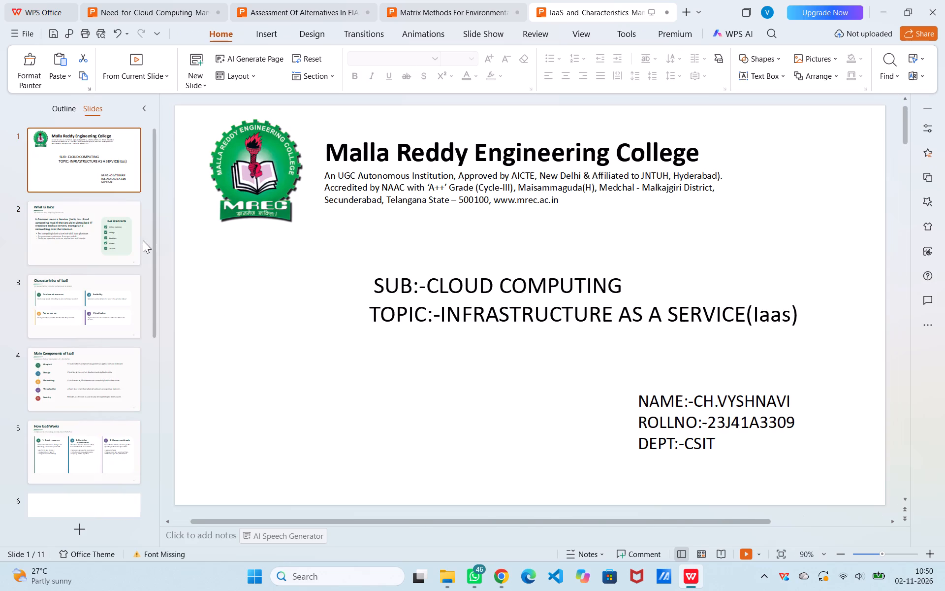
Detach the Need for Cloud Computing presentation into a separate window and maximize that window.
{"action": "scroll", "coordinate": [66, 285], "scroll_direction": "down", "scroll_amount": 13}
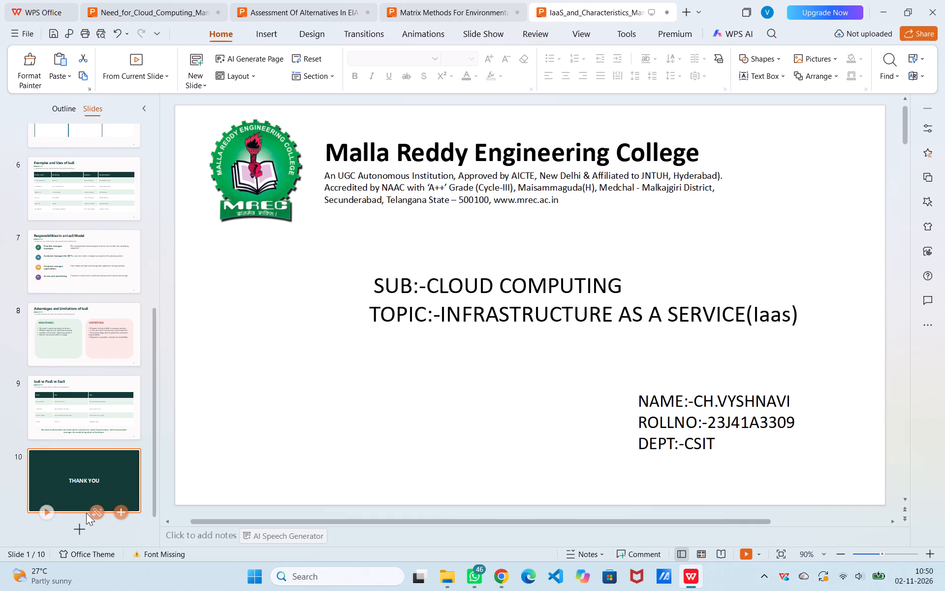
{"action": "left_click_drag", "start_coordinate": [186, 3], "coordinate": [98, 450]}
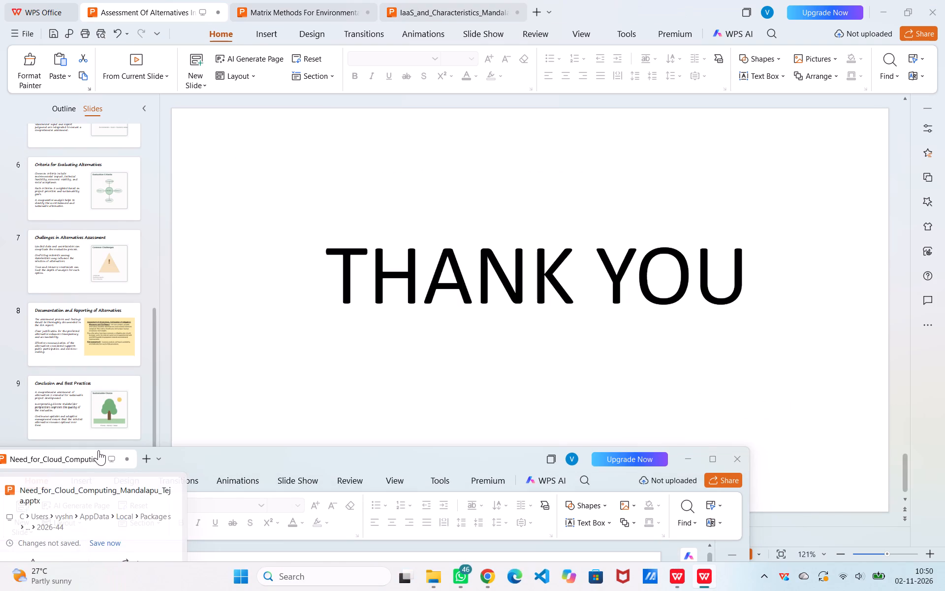
{"action": "left_click", "coordinate": [92, 454]}
{"action": "scroll", "coordinate": [223, 471], "scroll_direction": "down", "scroll_amount": 3}
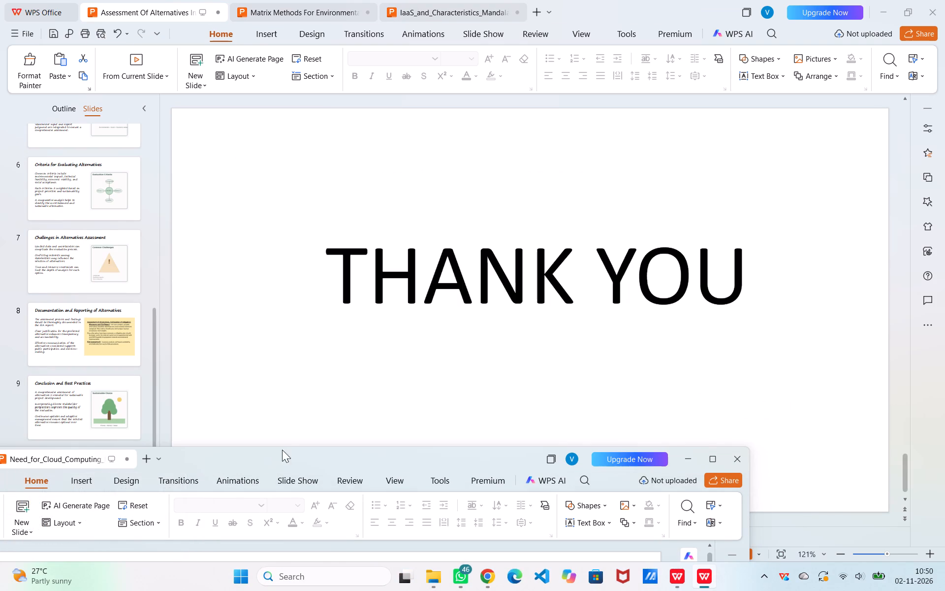
{"action": "left_click", "coordinate": [706, 457]}
{"action": "scroll", "coordinate": [92, 401], "scroll_direction": "down", "scroll_amount": 5}
{"action": "scroll", "coordinate": [121, 262], "scroll_direction": "down", "scroll_amount": 1}
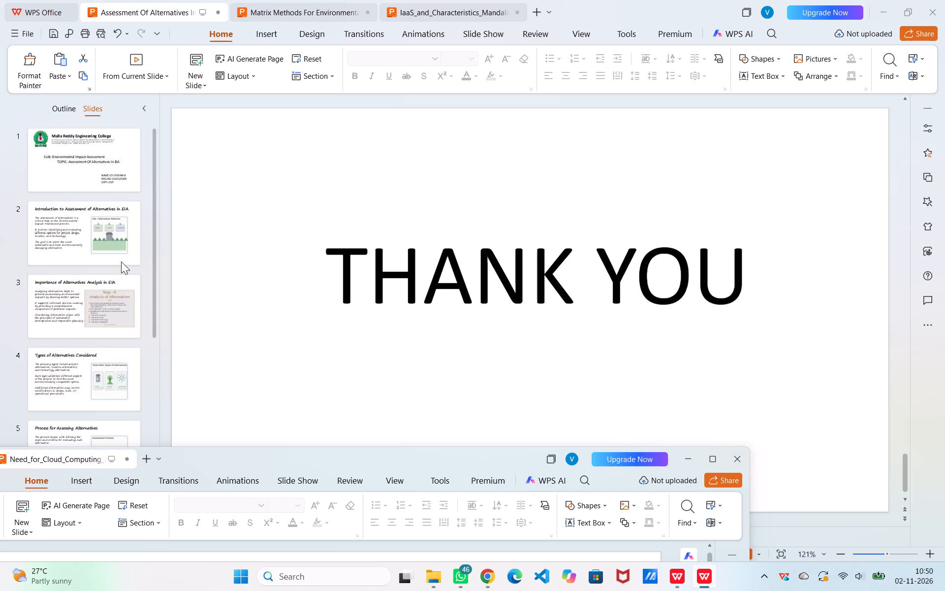
{"action": "scroll", "coordinate": [121, 262], "scroll_direction": "down", "scroll_amount": 1}
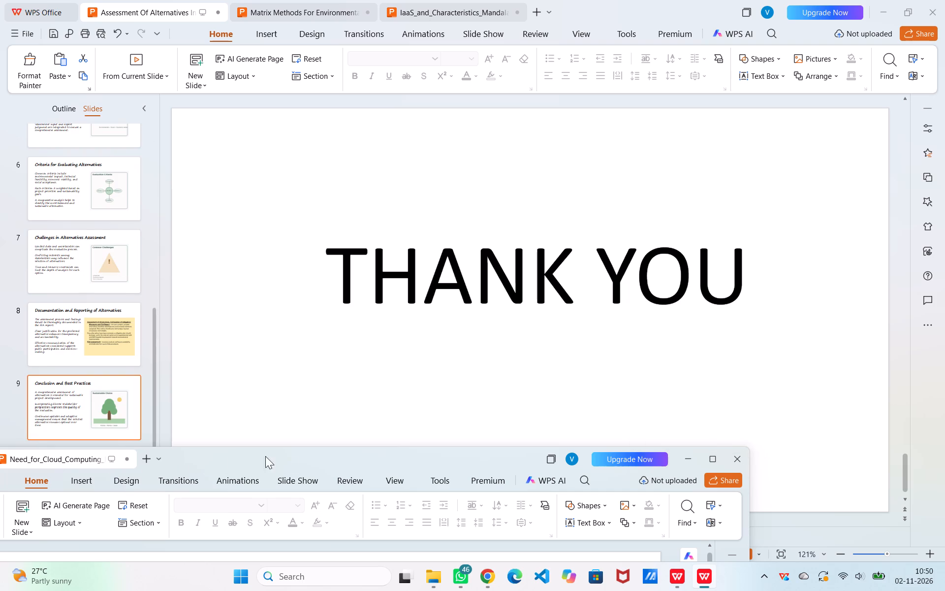
{"action": "left_click", "coordinate": [706, 458]}
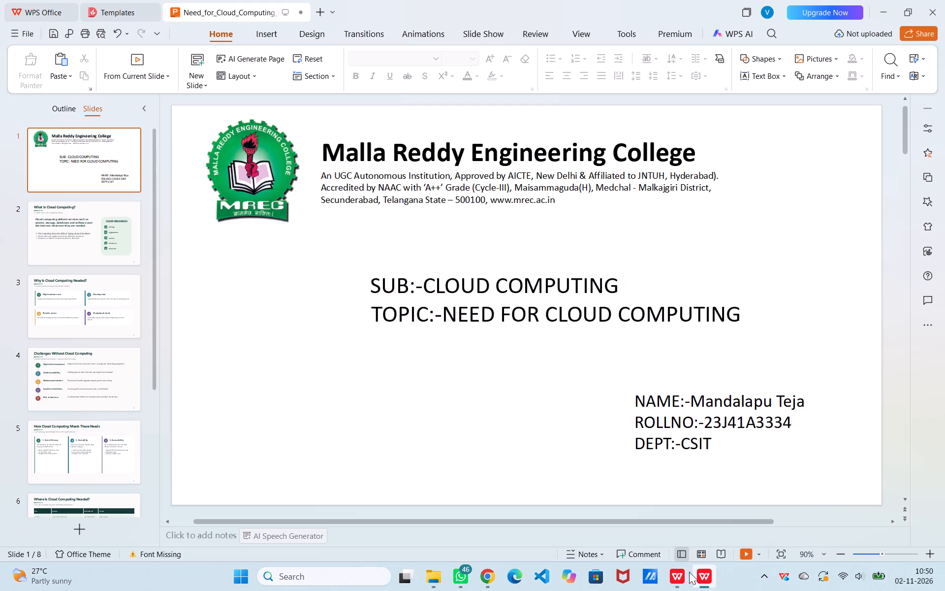
Copy the plain white THANK YOU slide from the Assessment Of Alternatives presentation and paste it after the last slide of the IaaS presentation.
{"action": "left_click", "coordinate": [680, 576]}
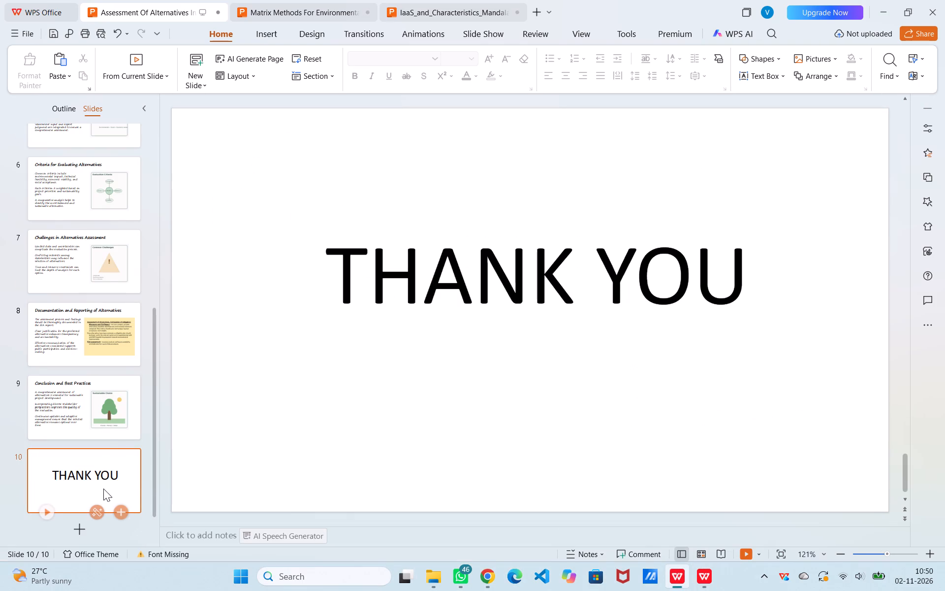
{"action": "right_click", "coordinate": [103, 489]}
{"action": "left_click", "coordinate": [122, 200]}
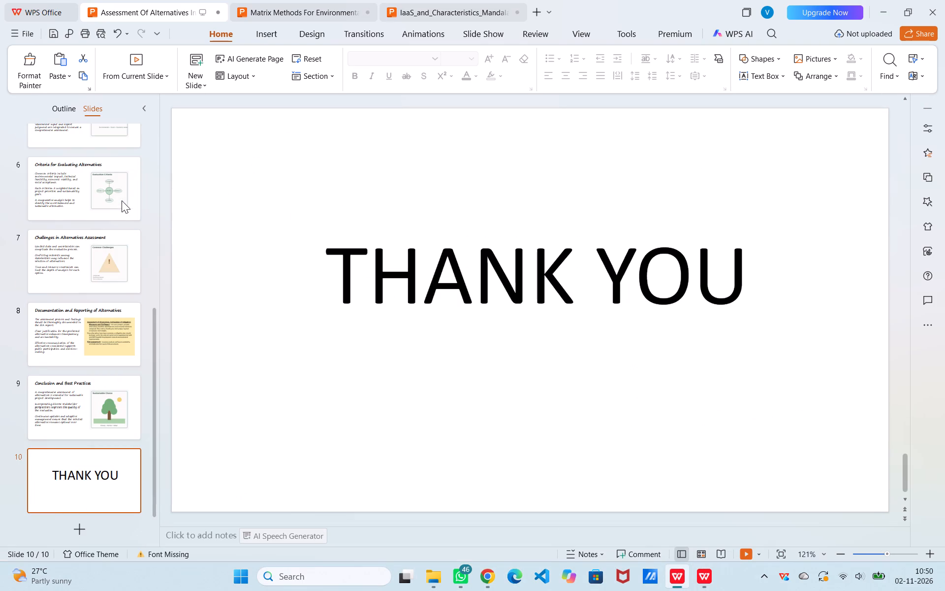
{"action": "left_click", "coordinate": [703, 574]}
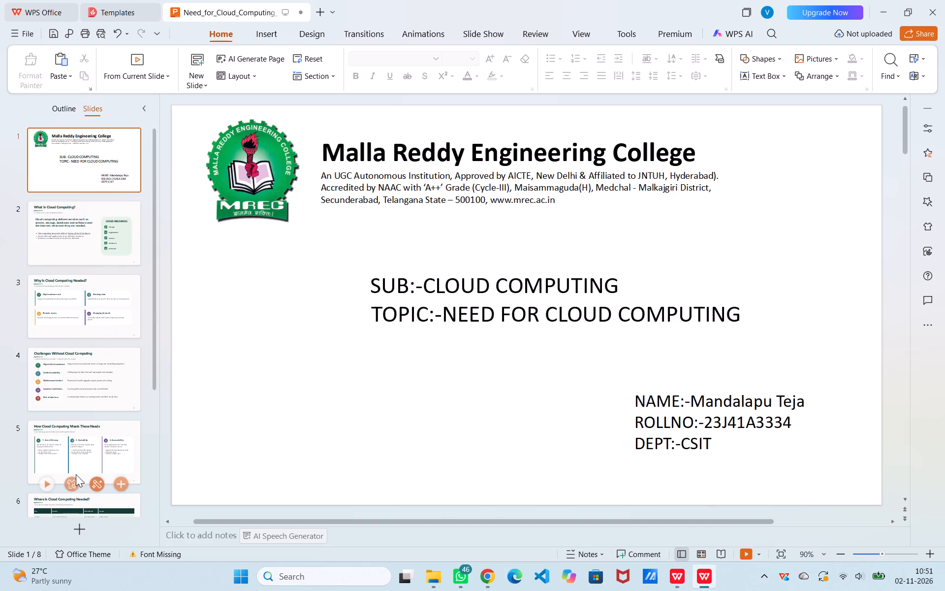
{"action": "scroll", "coordinate": [77, 463], "scroll_direction": "down", "scroll_amount": 6}
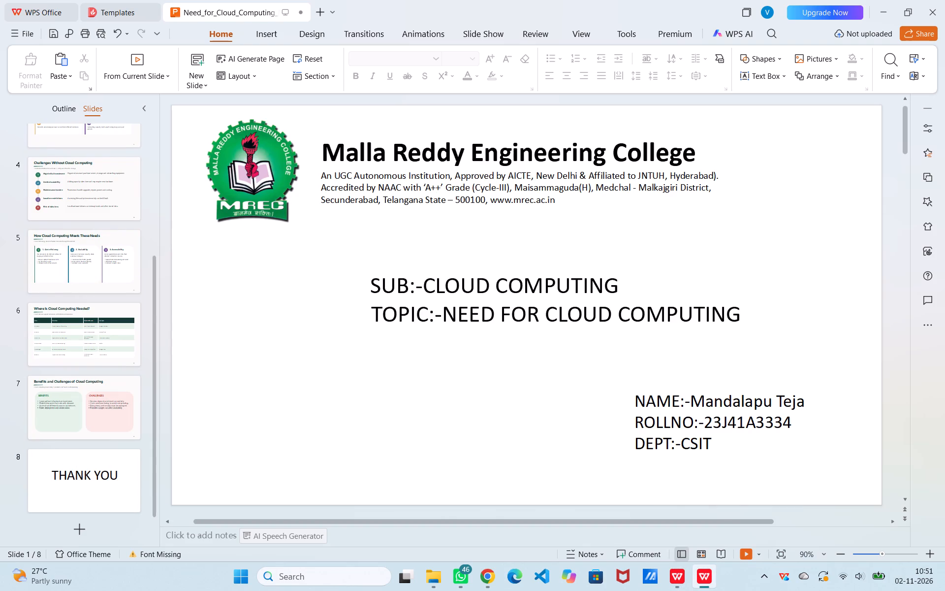
{"action": "left_click", "coordinate": [678, 575]}
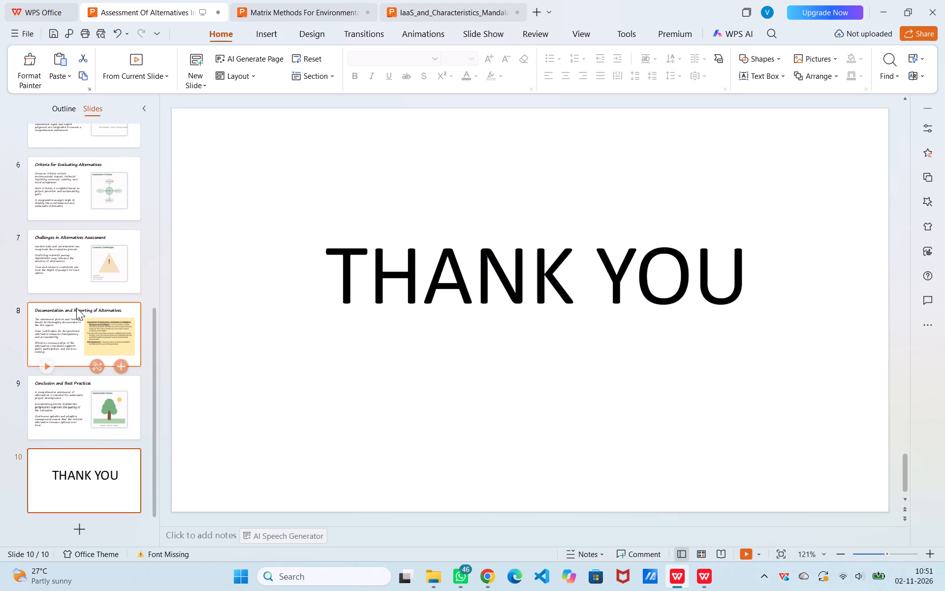
{"action": "left_click", "coordinate": [461, 0]}
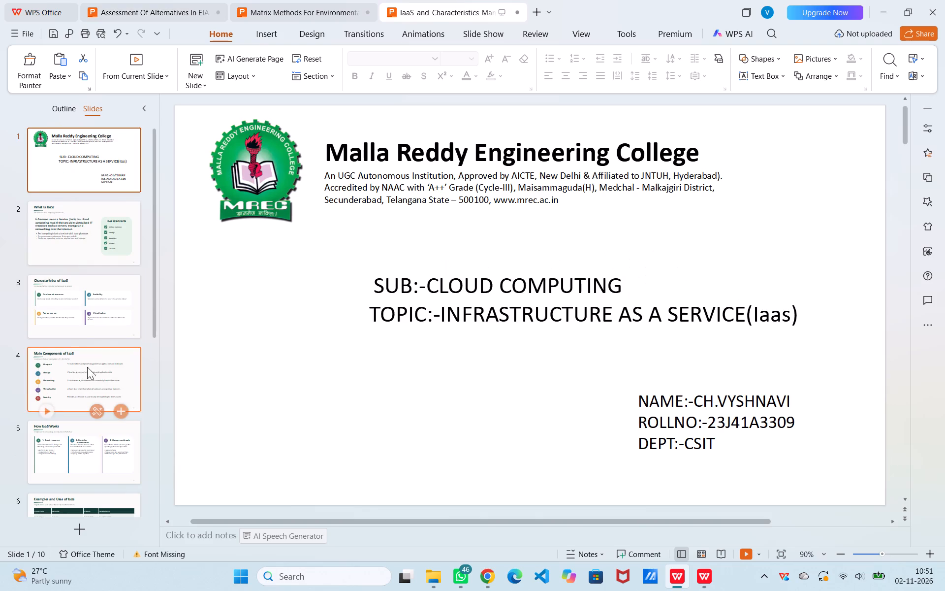
{"action": "scroll", "coordinate": [37, 389], "scroll_direction": "down", "scroll_amount": 8}
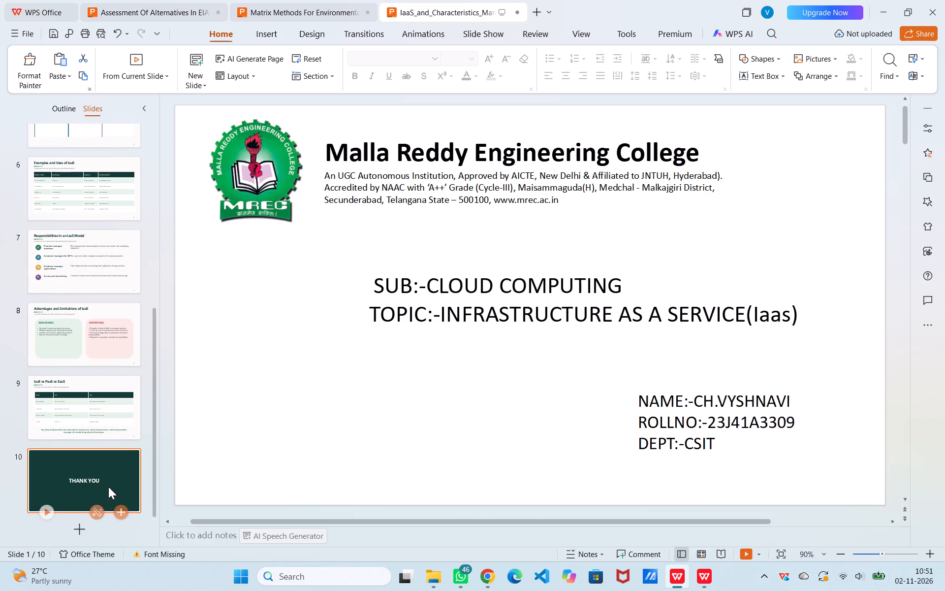
{"action": "right_click", "coordinate": [108, 487]}
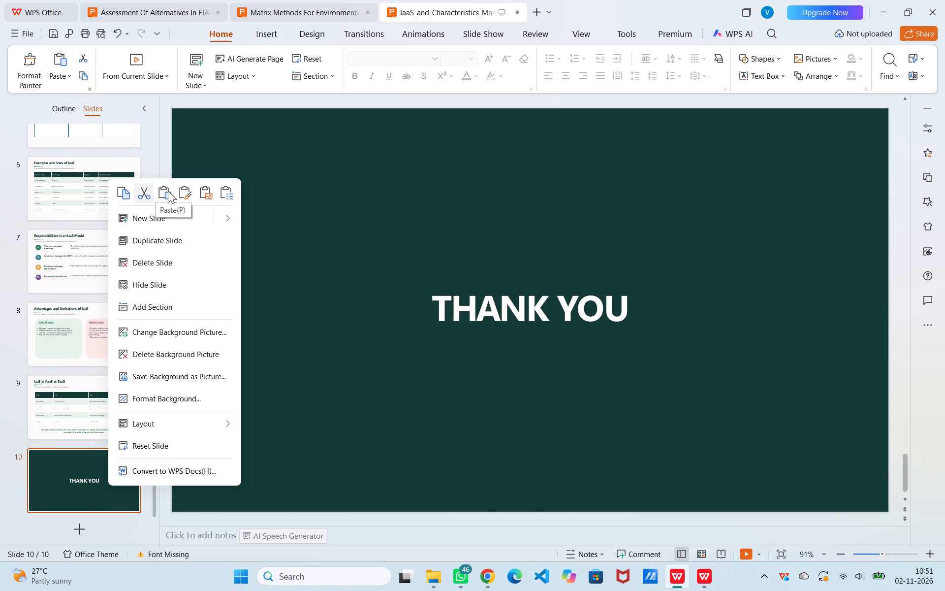
{"action": "left_click", "coordinate": [168, 191]}
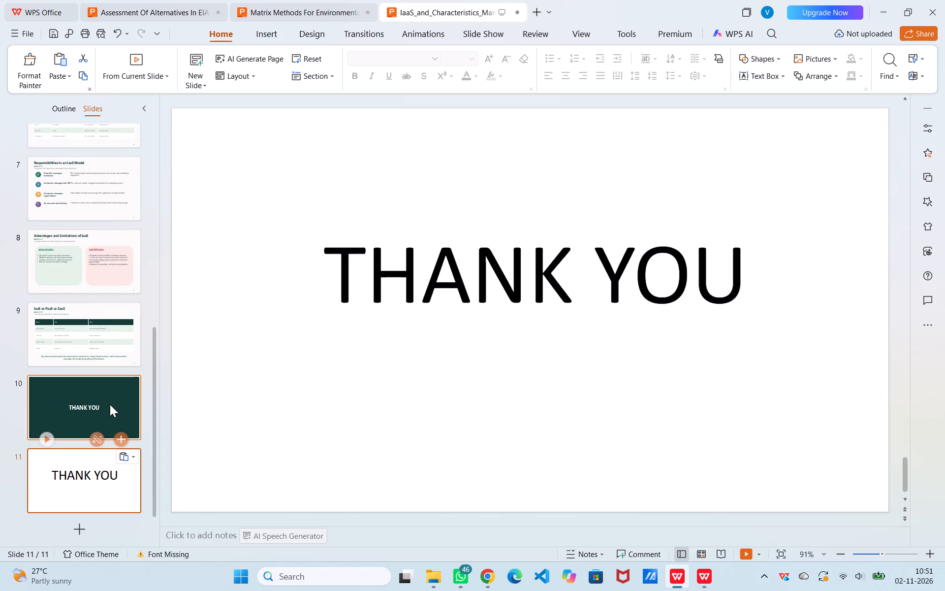
Delete the original dark green THANK YOU slide from the IaaS presentation.
{"action": "right_click", "coordinate": [110, 404]}
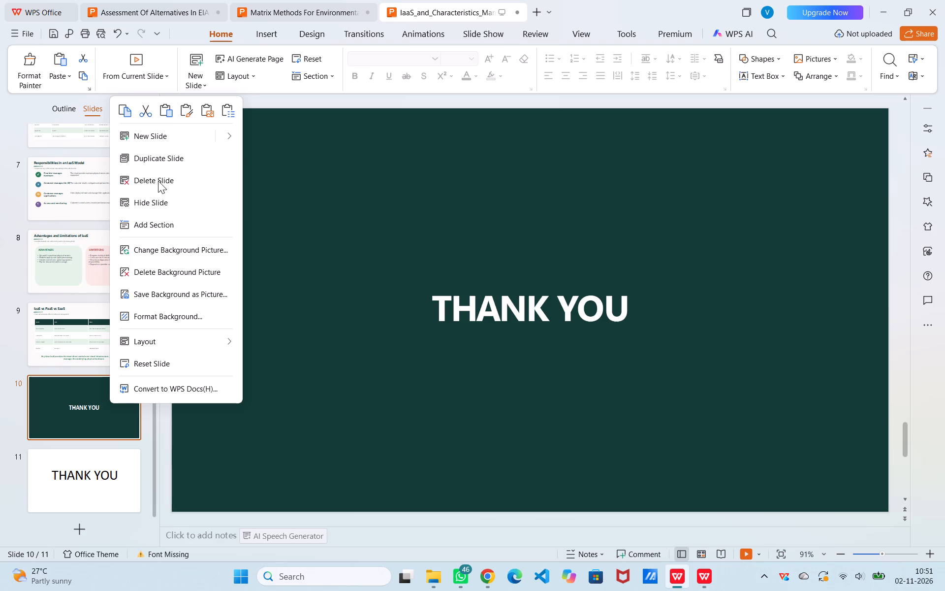
{"action": "left_click", "coordinate": [157, 183]}
Review the content slides of the IaaS presentation from What Is IaaS? through Advantages and Limitations.
{"action": "scroll", "coordinate": [60, 335], "scroll_direction": "up", "scroll_amount": 12}
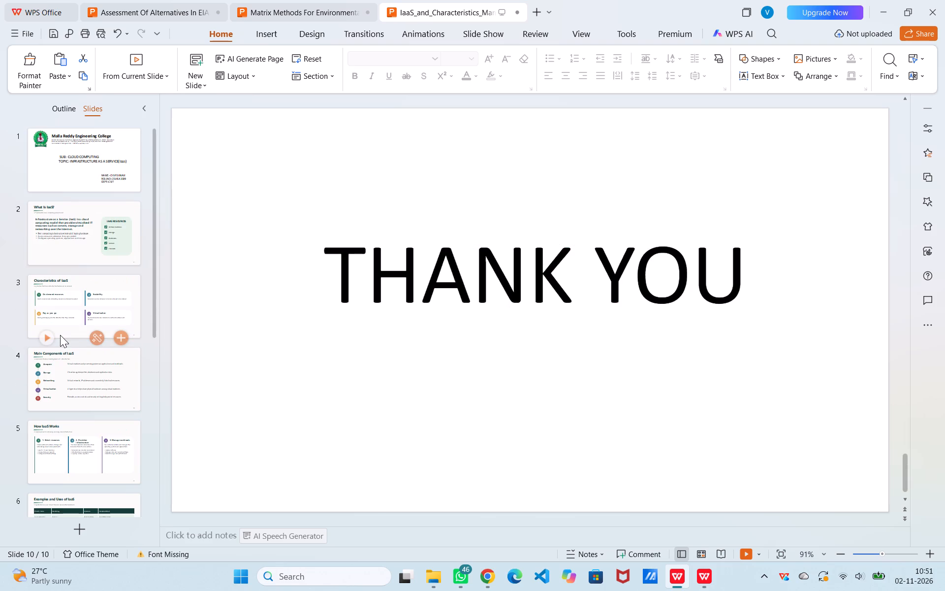
{"action": "left_click", "coordinate": [62, 250]}
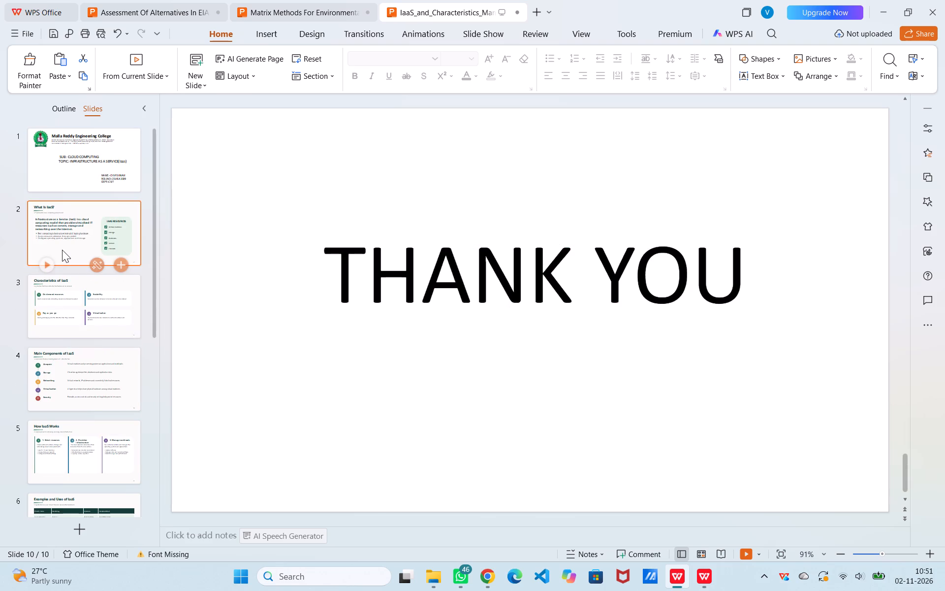
{"action": "left_click", "coordinate": [67, 299]}
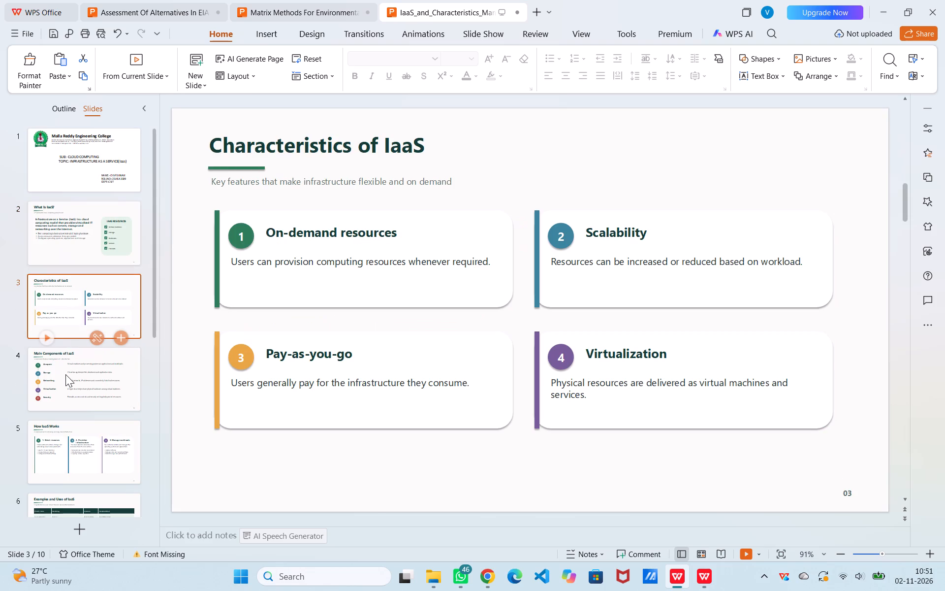
{"action": "left_click", "coordinate": [65, 375]}
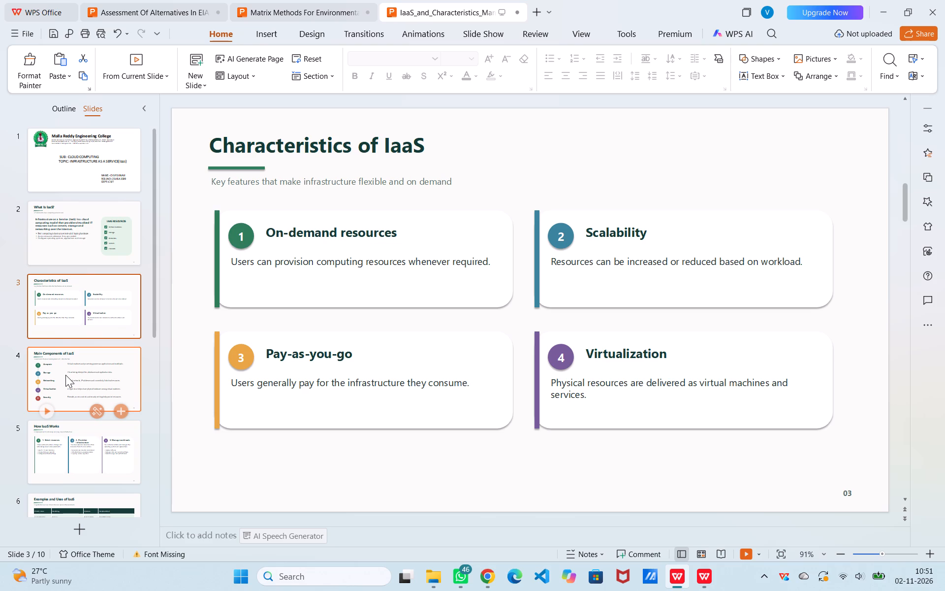
{"action": "scroll", "coordinate": [65, 375], "scroll_direction": "down", "scroll_amount": 1}
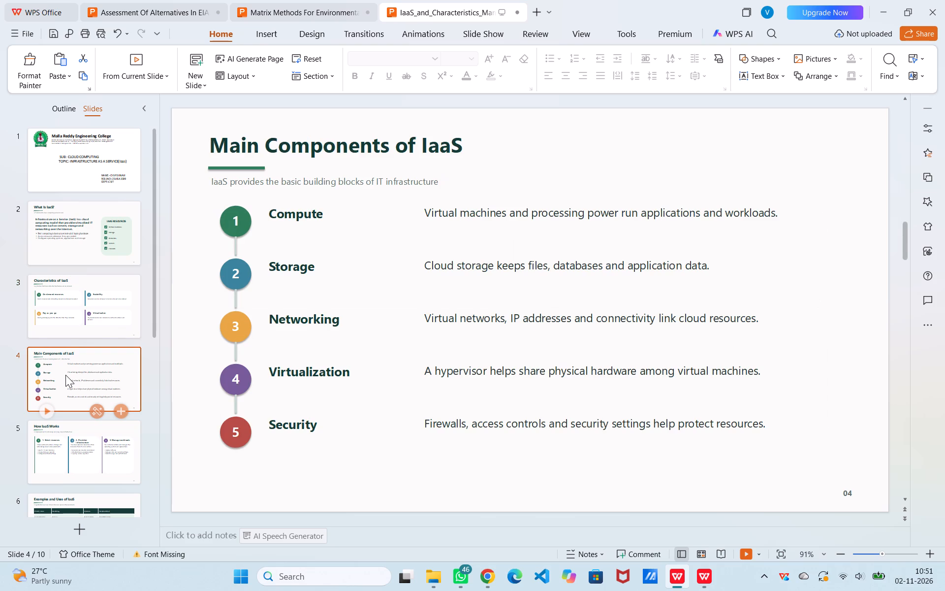
{"action": "left_click", "coordinate": [80, 297]}
{"action": "left_click", "coordinate": [77, 358]}
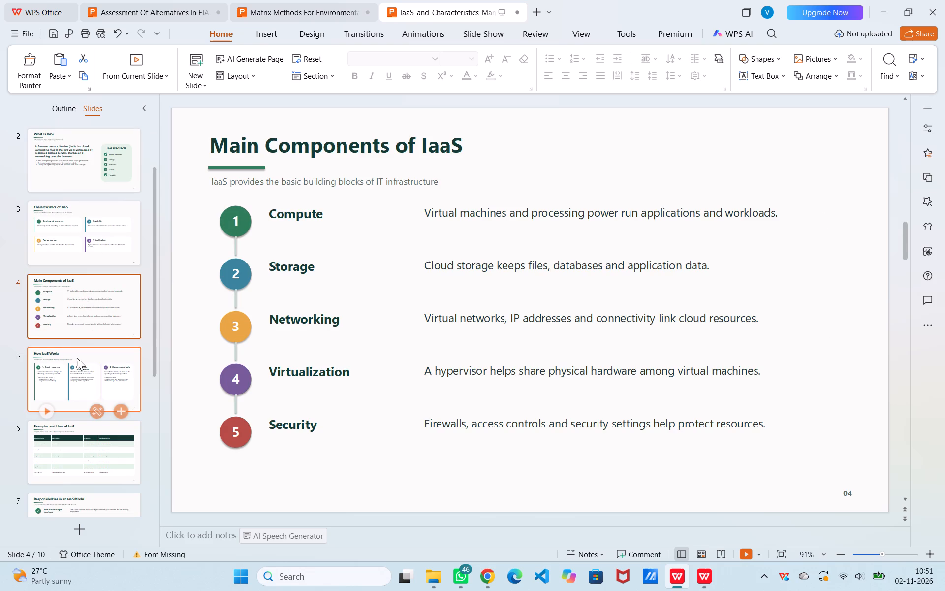
{"action": "left_click", "coordinate": [62, 448]}
{"action": "scroll", "coordinate": [62, 447], "scroll_direction": "down", "scroll_amount": 1}
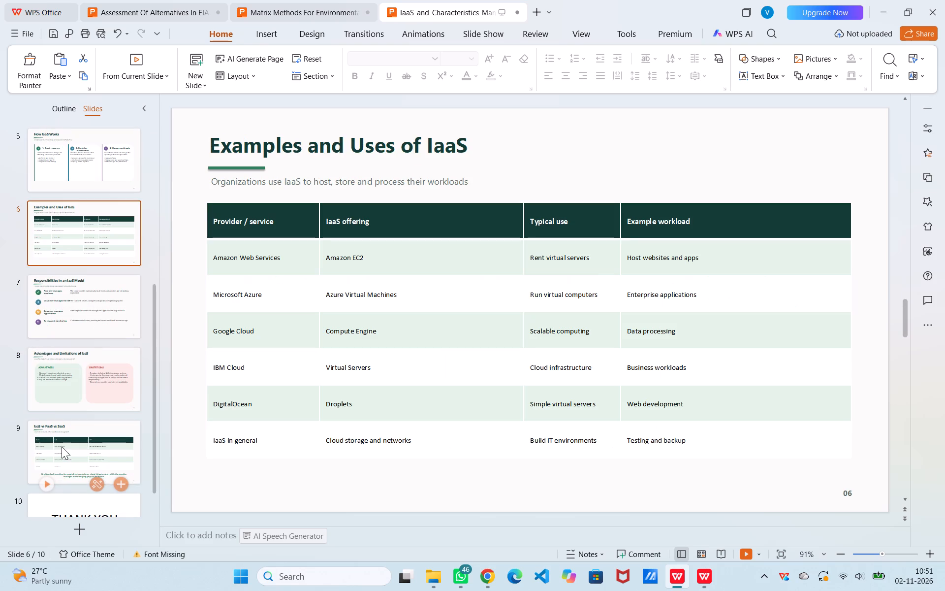
{"action": "scroll", "coordinate": [62, 447], "scroll_direction": "down", "scroll_amount": 1}
{"action": "left_click", "coordinate": [83, 346]}
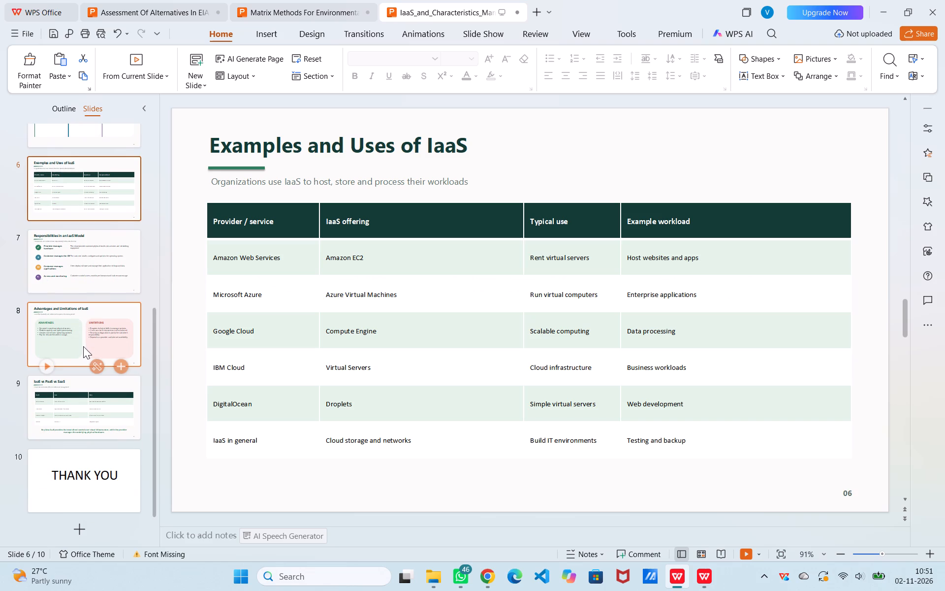
Delete the IaaS vs PaaS vs SaaS comparison slide from the IaaS presentation.
{"action": "left_click", "coordinate": [81, 397]}
{"action": "right_click", "coordinate": [81, 397]}
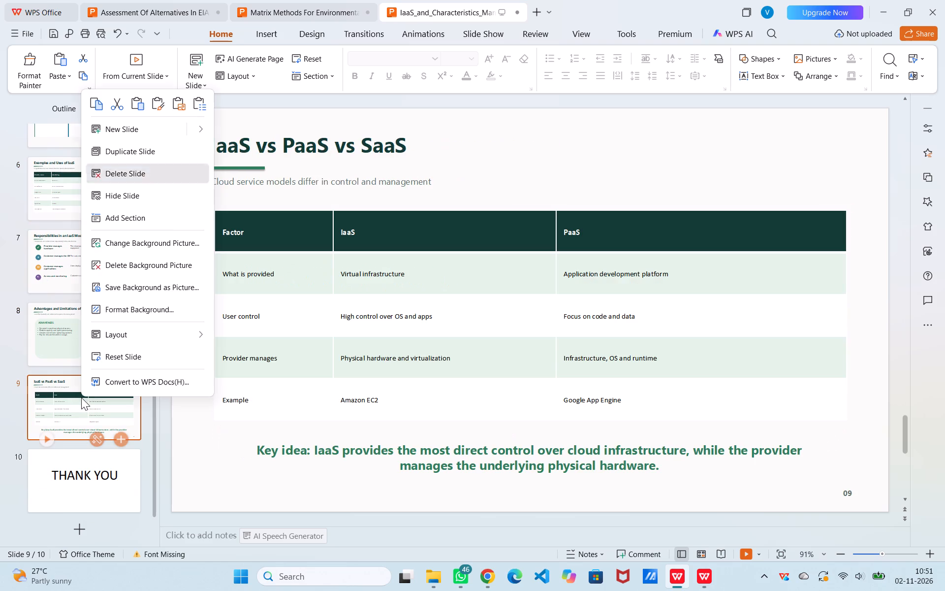
{"action": "left_click", "coordinate": [125, 174]}
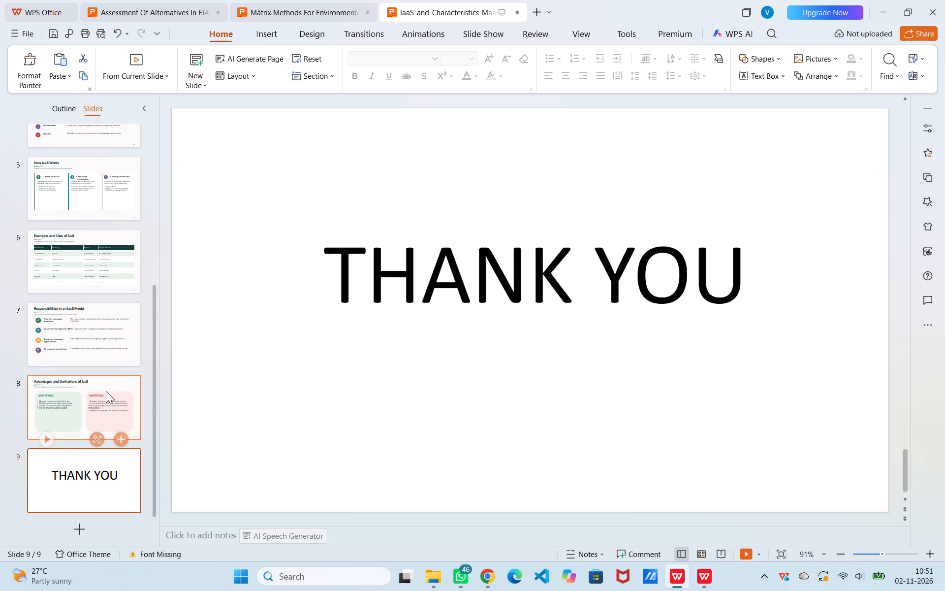
Delete the Responsibilities in an IaaS Model slide from the IaaS presentation.
{"action": "left_click", "coordinate": [80, 319]}
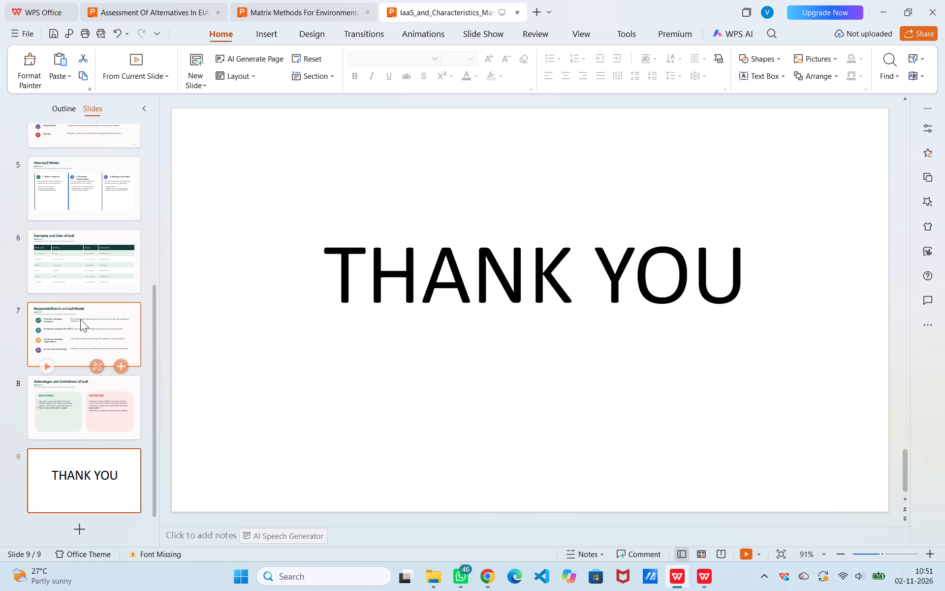
{"action": "right_click", "coordinate": [80, 319]}
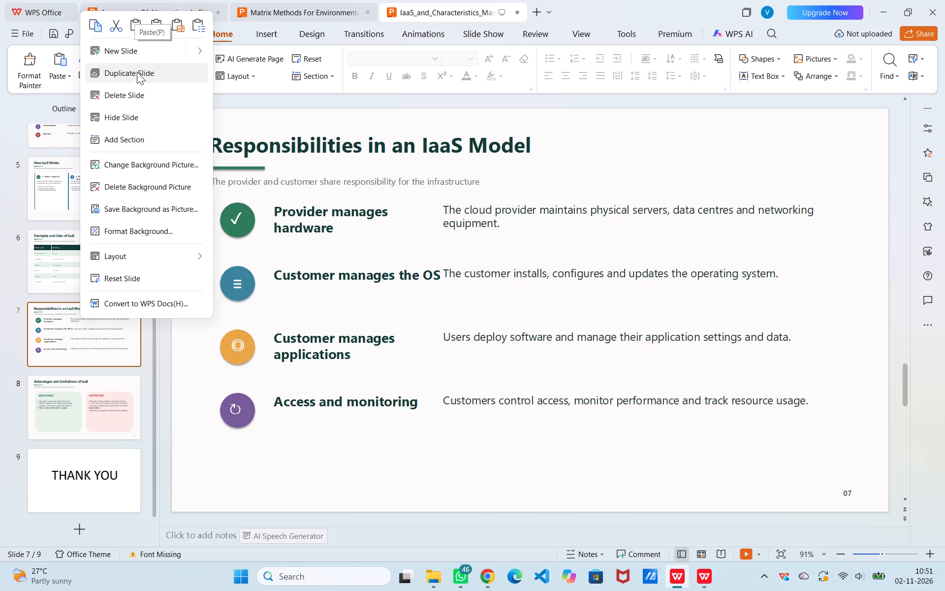
{"action": "left_click", "coordinate": [130, 96]}
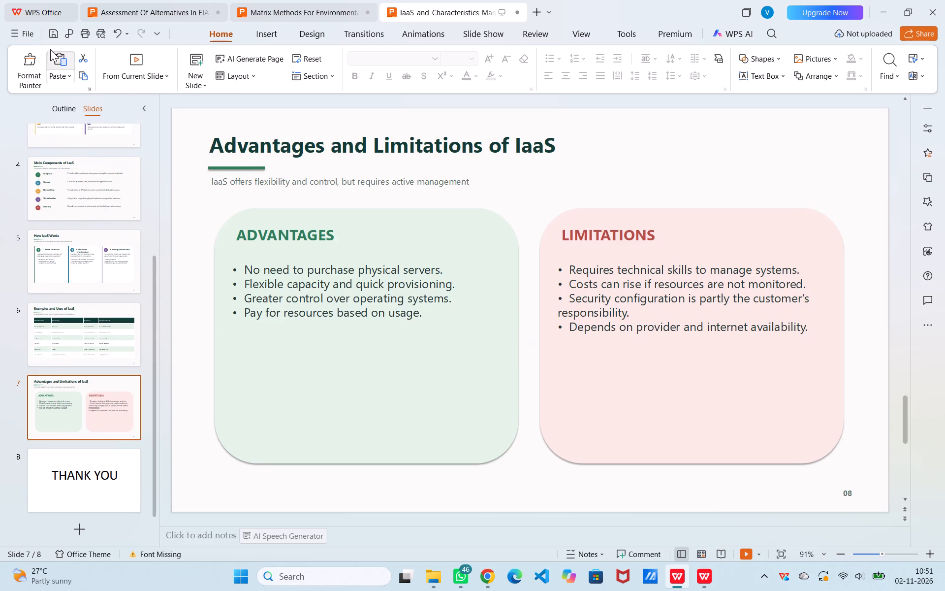
Export slides 1 to 8 of the IaaS presentation as a standard-quality PDF to the source folder.
{"action": "scroll", "coordinate": [93, 298], "scroll_direction": "up", "scroll_amount": 5}
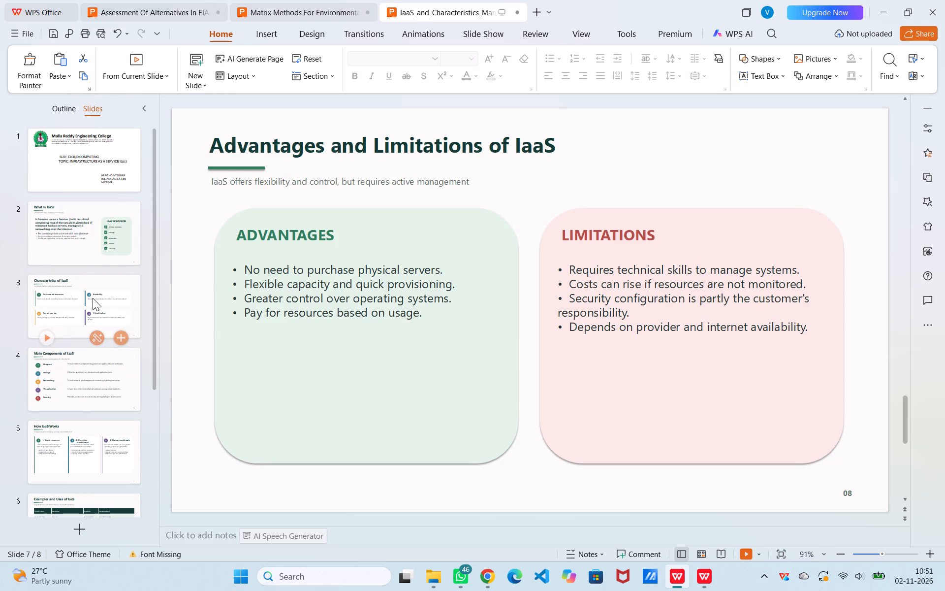
{"action": "left_click", "coordinate": [97, 168]}
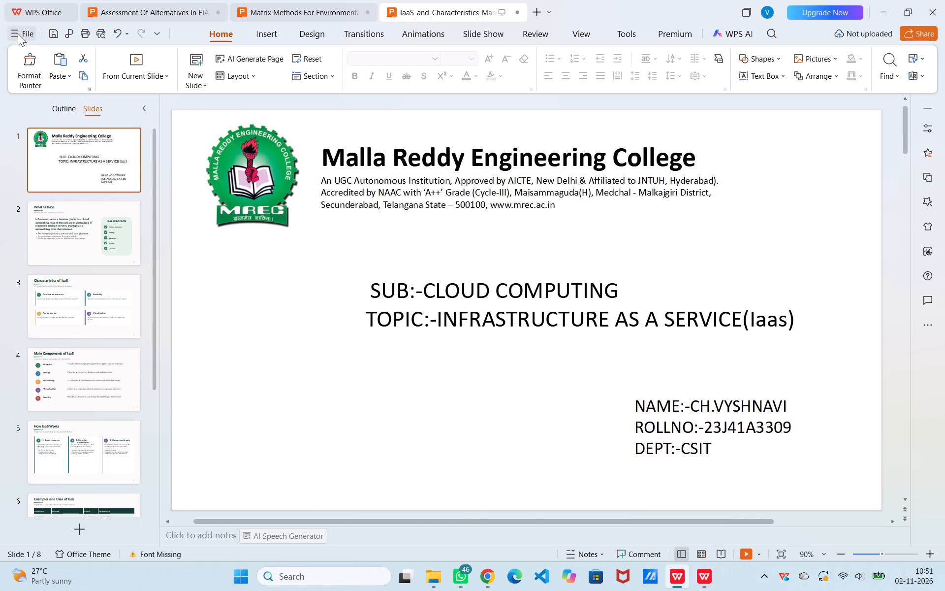
{"action": "left_click", "coordinate": [18, 34]}
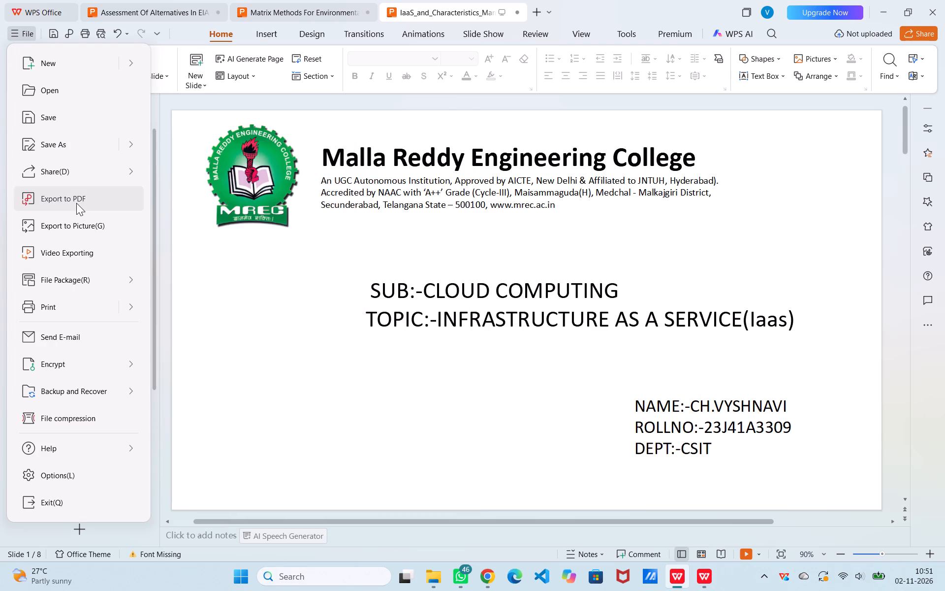
{"action": "left_click", "coordinate": [76, 203]}
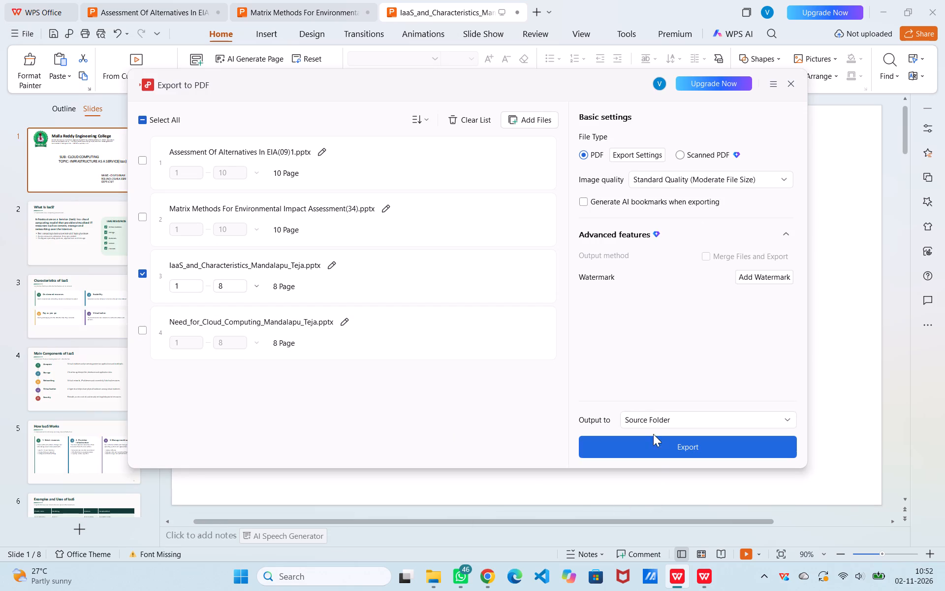
{"action": "left_click", "coordinate": [652, 442]}
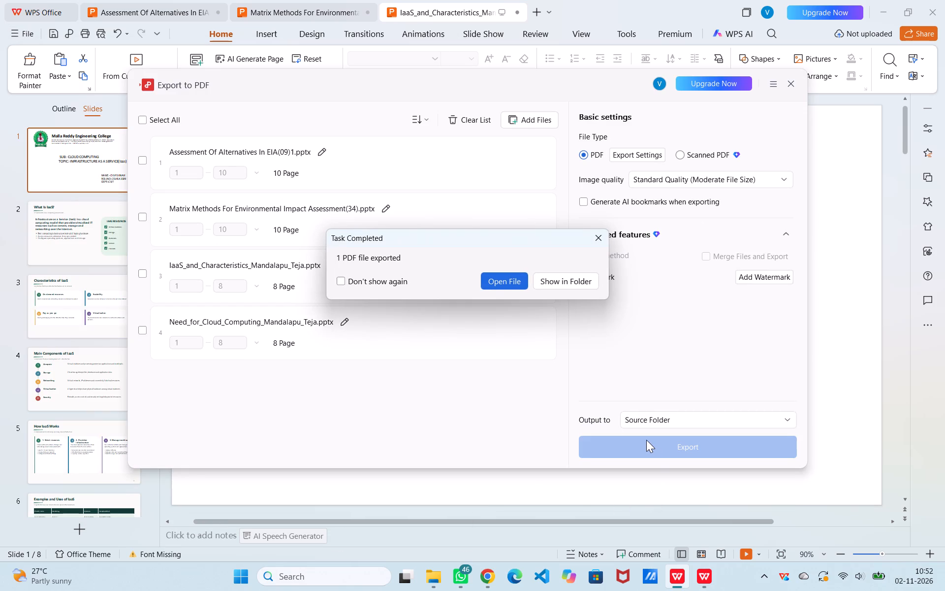
Show the exported IaaS PDF in its folder and copy the file.
{"action": "left_click", "coordinate": [548, 279]}
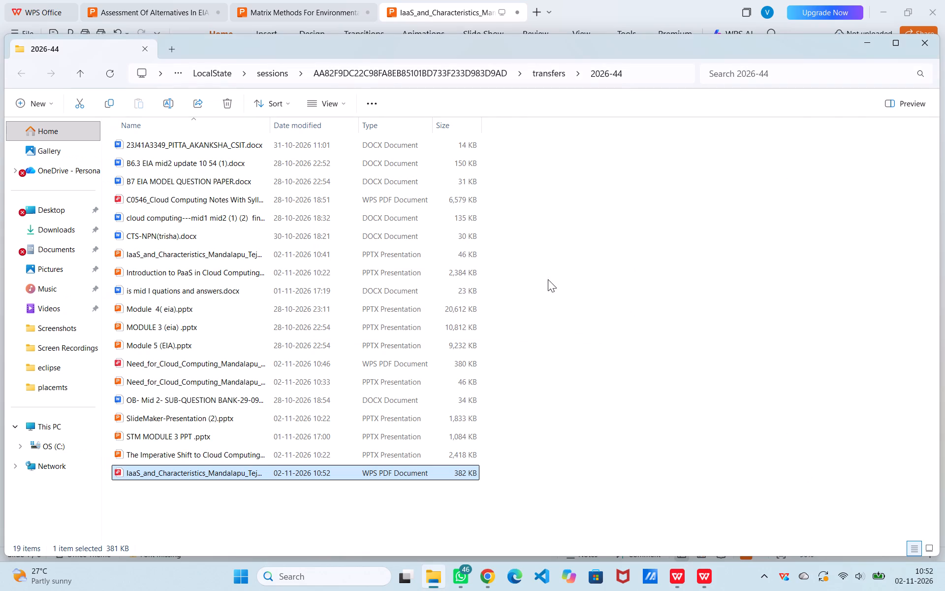
{"action": "right_click", "coordinate": [286, 475]}
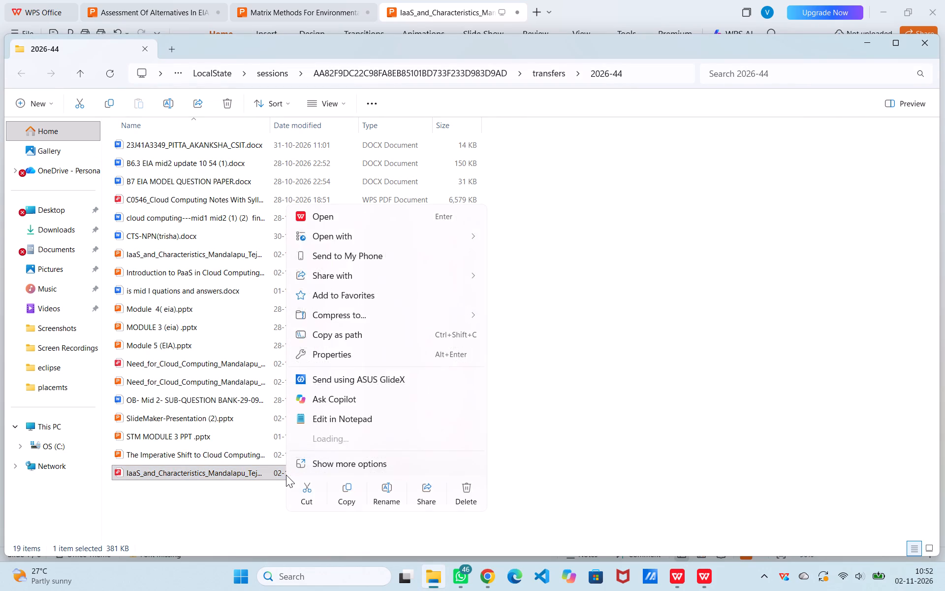
{"action": "left_click", "coordinate": [350, 494]}
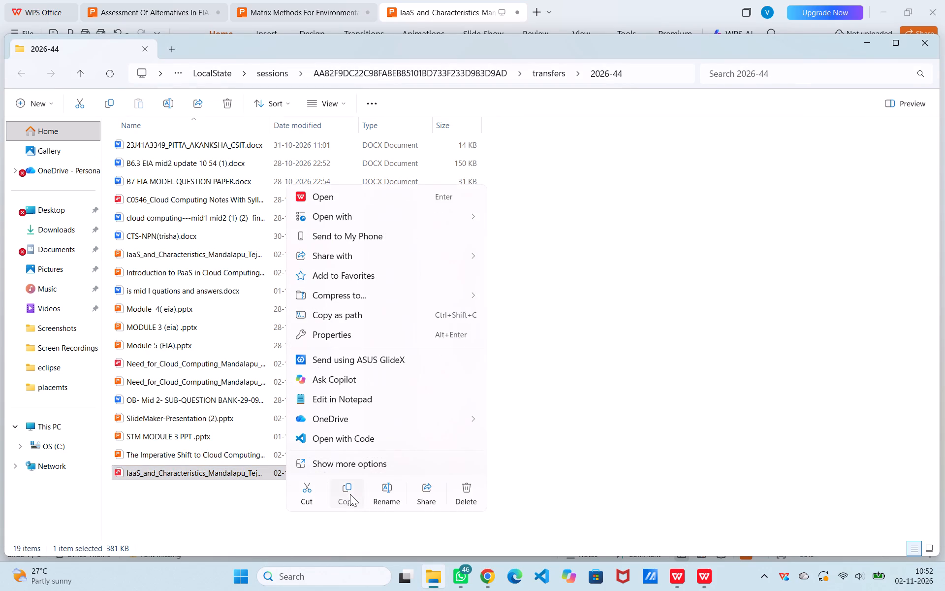
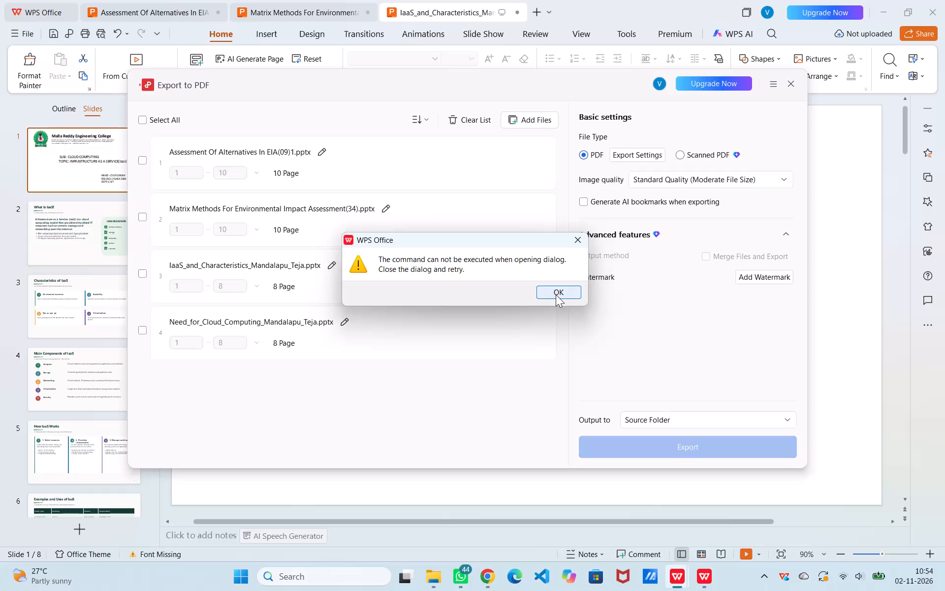
Close the Export to PDF window and return to the IaaS presentation's slides.
{"action": "left_click", "coordinate": [556, 295]}
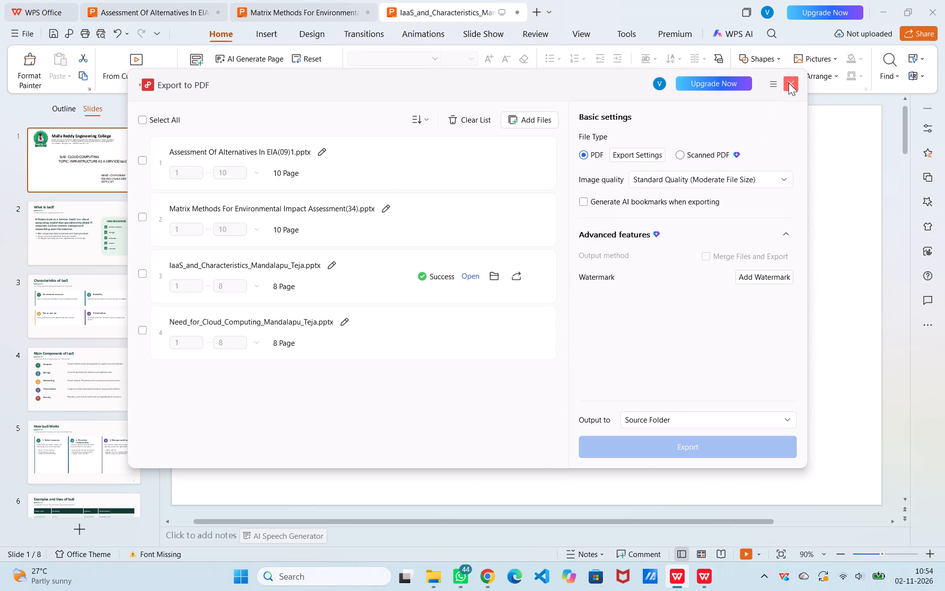
{"action": "left_click", "coordinate": [789, 81]}
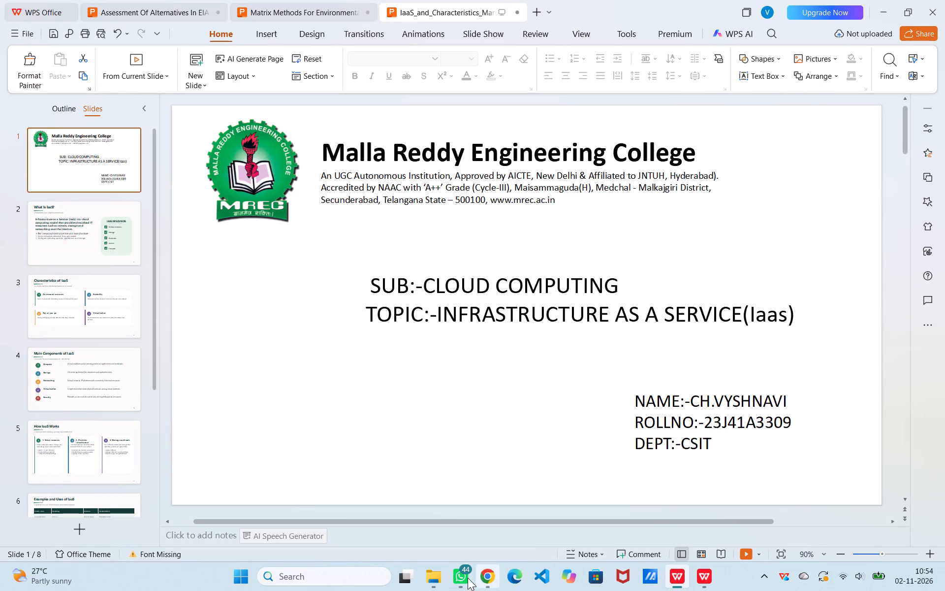
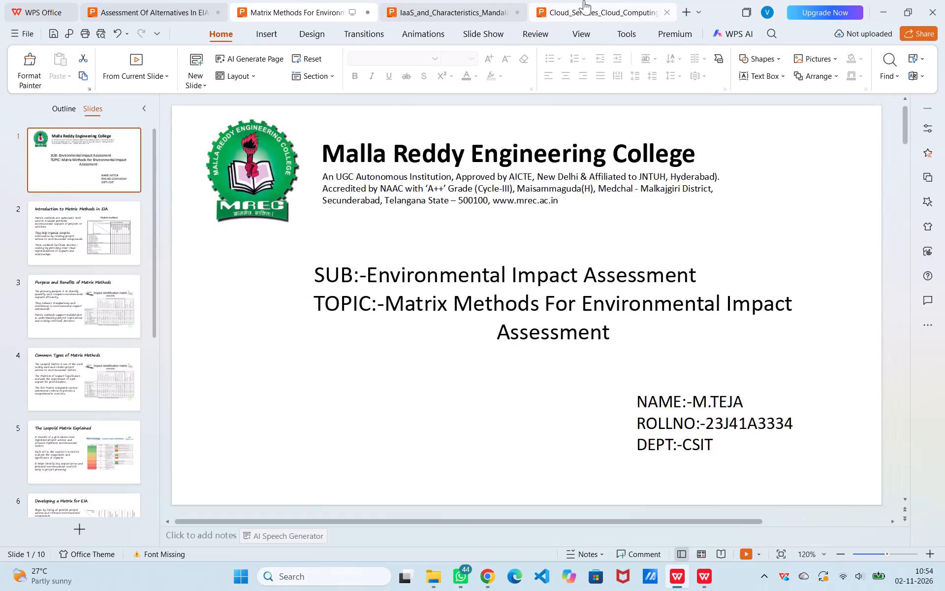
Copy the college title slide from the IaaS presentation into the Cloud Services presentation and place it as slide 2.
{"action": "left_click", "coordinate": [452, 0]}
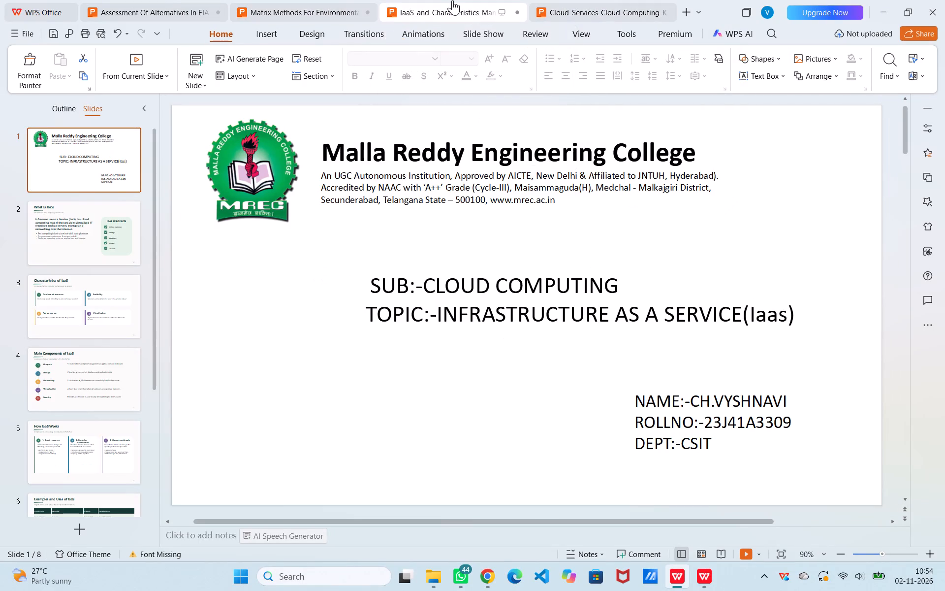
{"action": "right_click", "coordinate": [94, 157]}
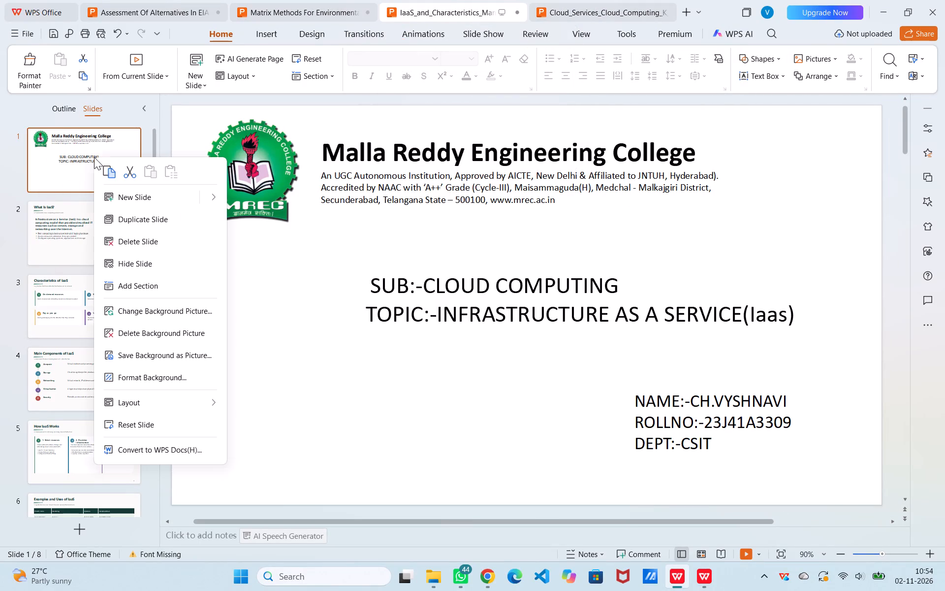
{"action": "left_click", "coordinate": [110, 175]}
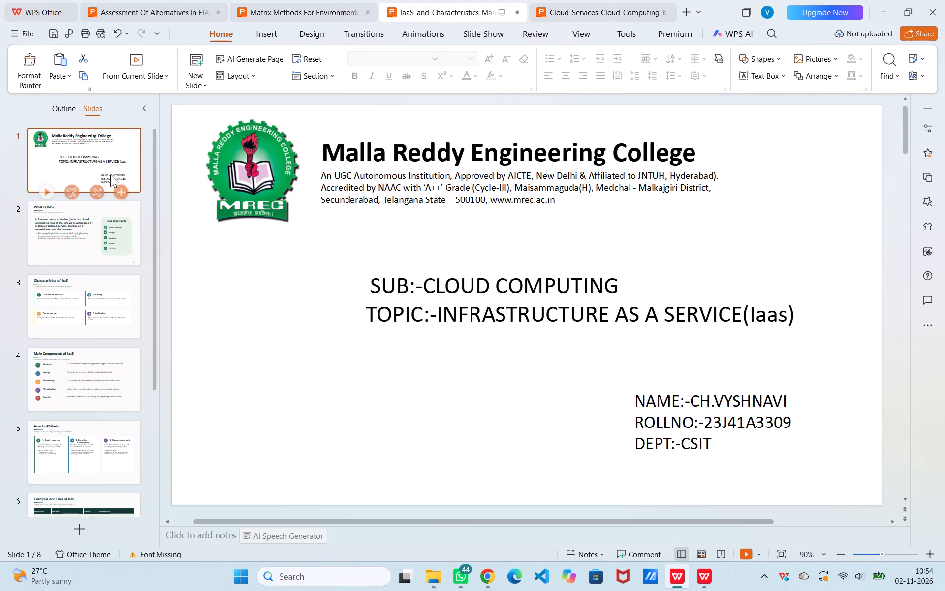
{"action": "left_click", "coordinate": [559, 9]}
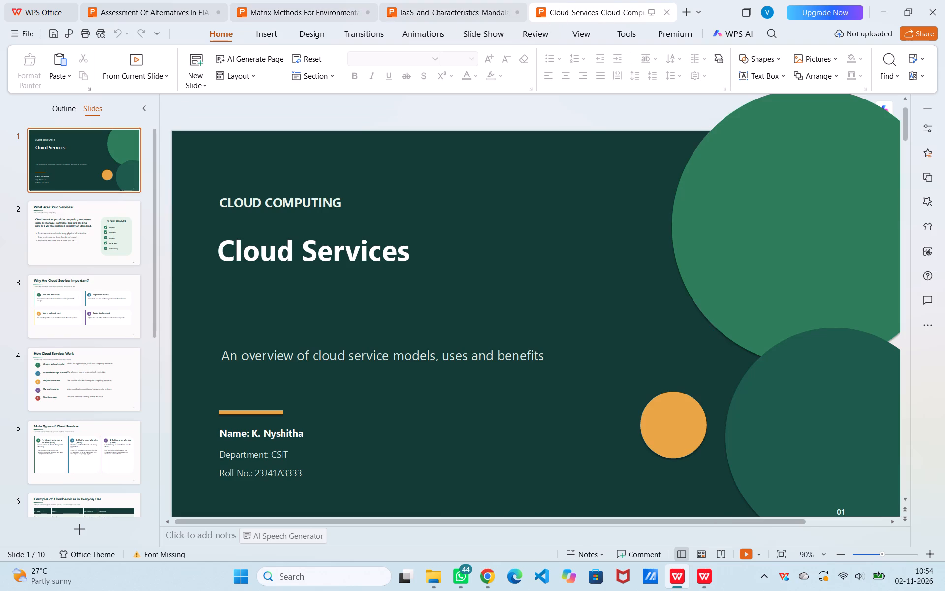
{"action": "right_click", "coordinate": [135, 202]}
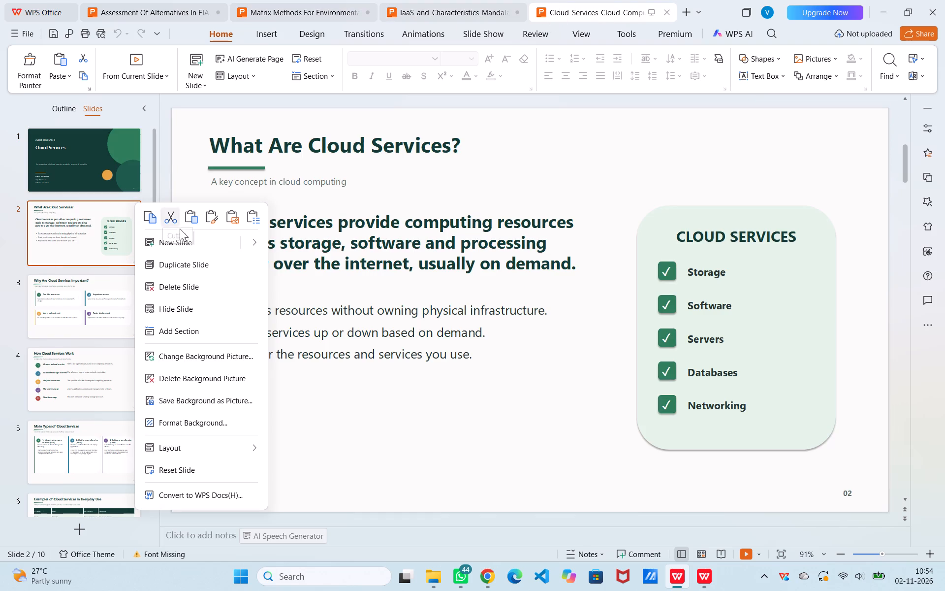
{"action": "left_click", "coordinate": [199, 218]}
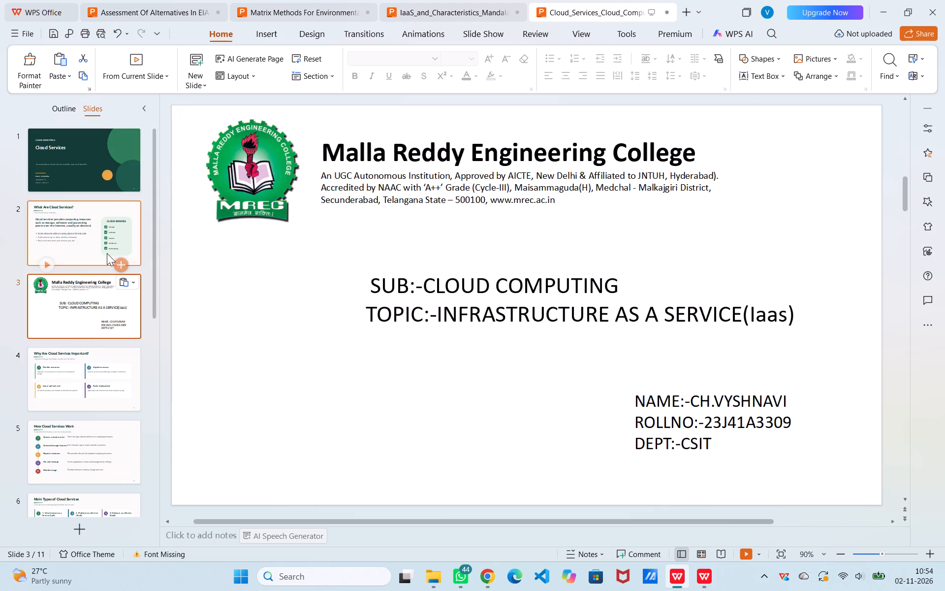
{"action": "left_click_drag", "start_coordinate": [70, 294], "coordinate": [75, 212]}
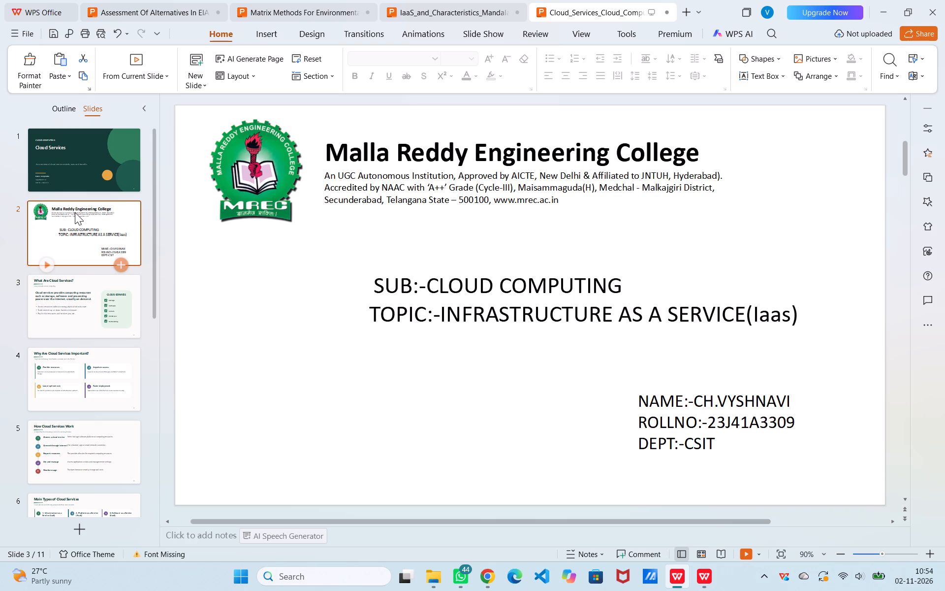
Copy the title text "Cloud Services" from the green cover slide and return to the college title slide.
{"action": "left_click", "coordinate": [82, 169]}
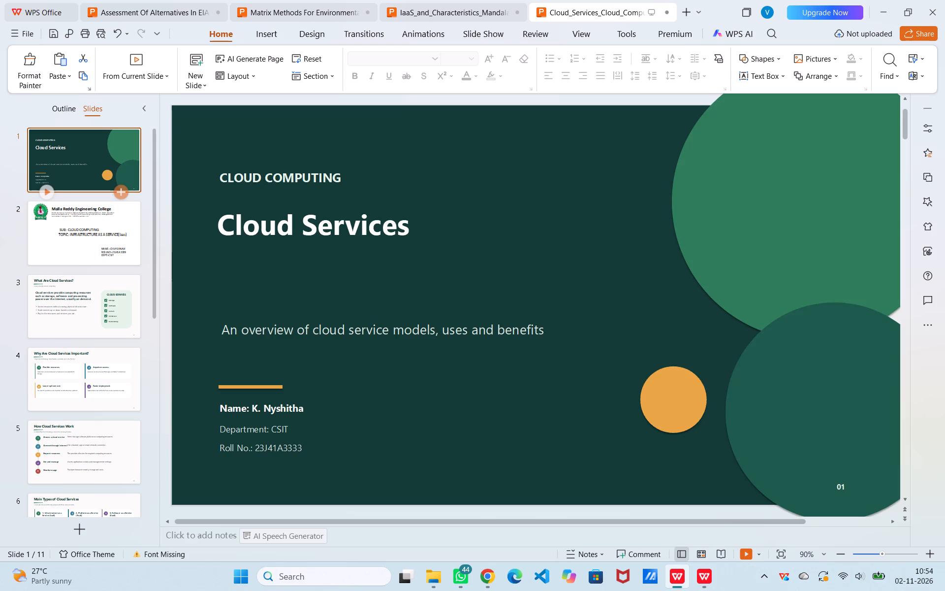
{"action": "left_click_drag", "start_coordinate": [222, 224], "coordinate": [411, 236]}
{"action": "key", "text": "ctrl+c"}
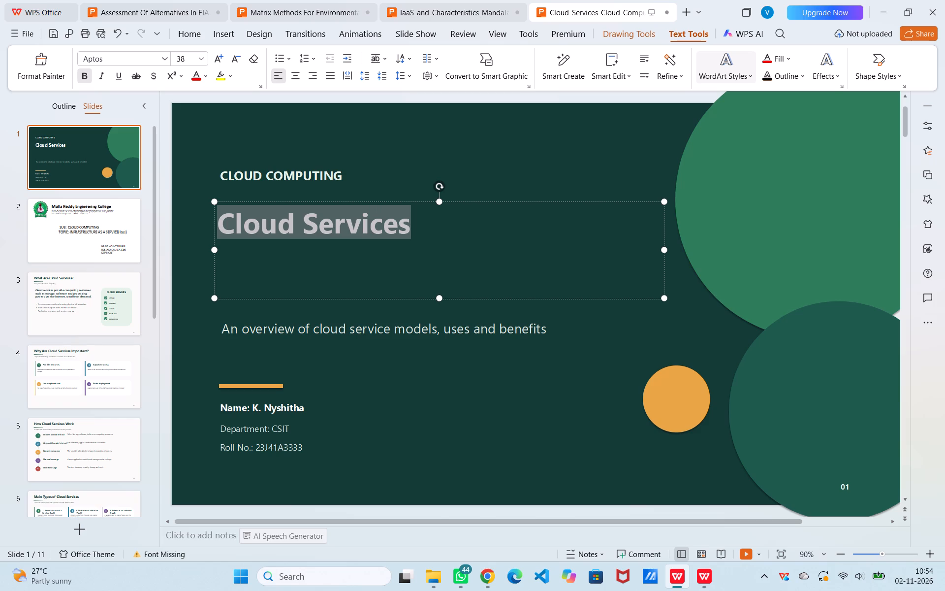
{"action": "left_click", "coordinate": [105, 237]}
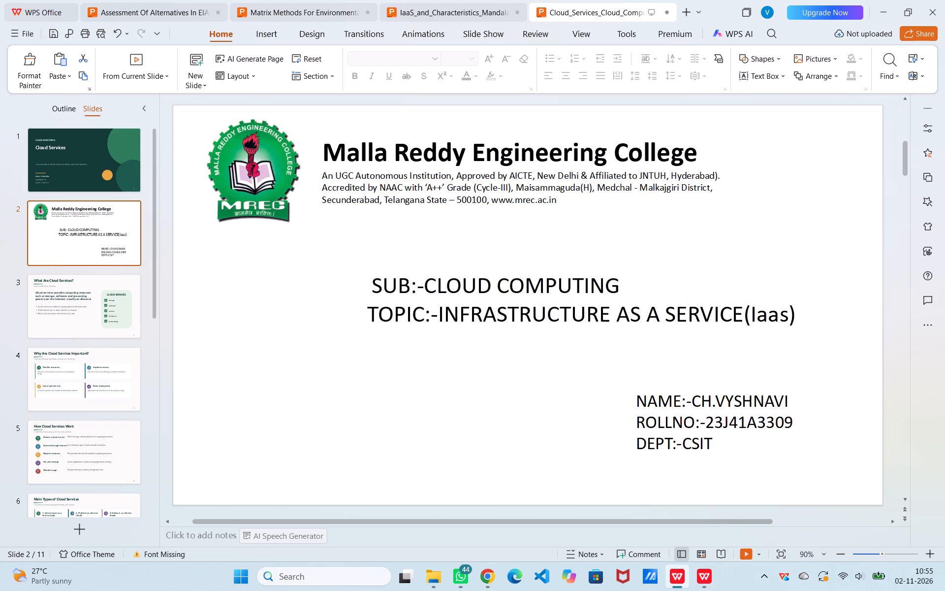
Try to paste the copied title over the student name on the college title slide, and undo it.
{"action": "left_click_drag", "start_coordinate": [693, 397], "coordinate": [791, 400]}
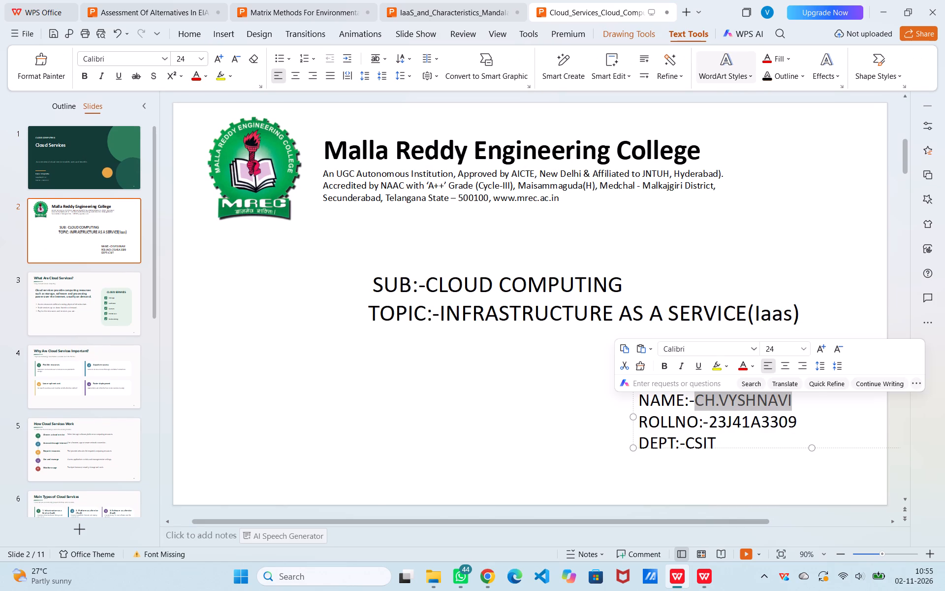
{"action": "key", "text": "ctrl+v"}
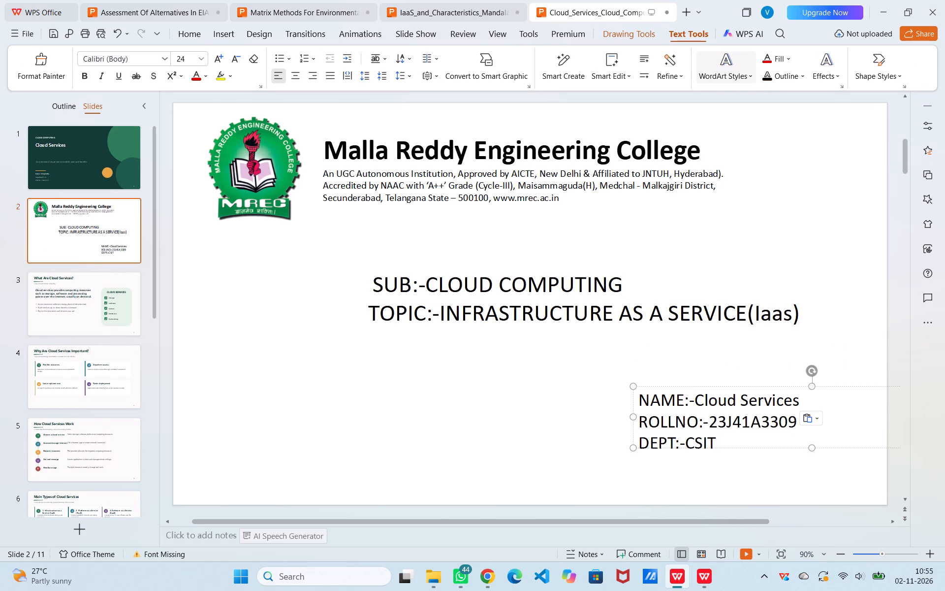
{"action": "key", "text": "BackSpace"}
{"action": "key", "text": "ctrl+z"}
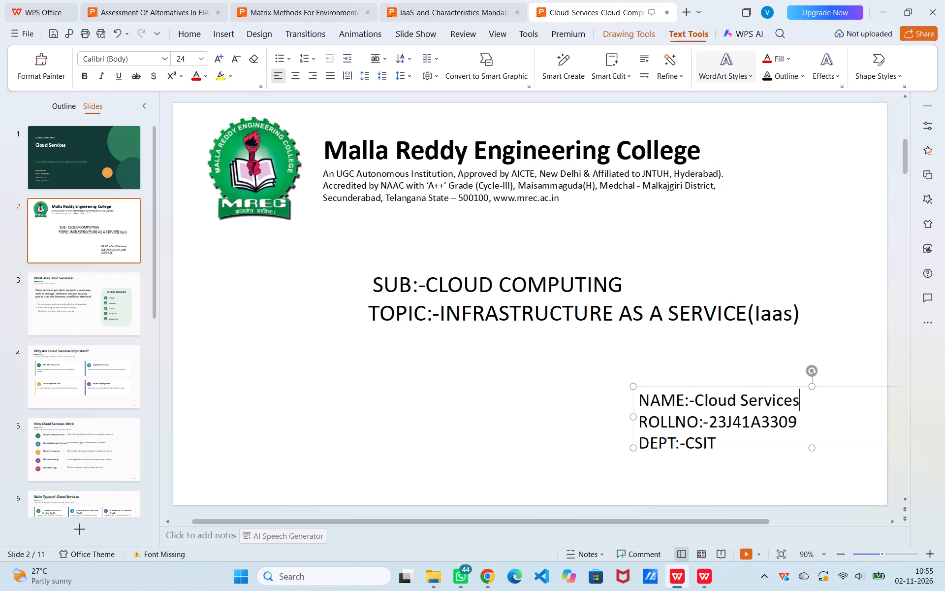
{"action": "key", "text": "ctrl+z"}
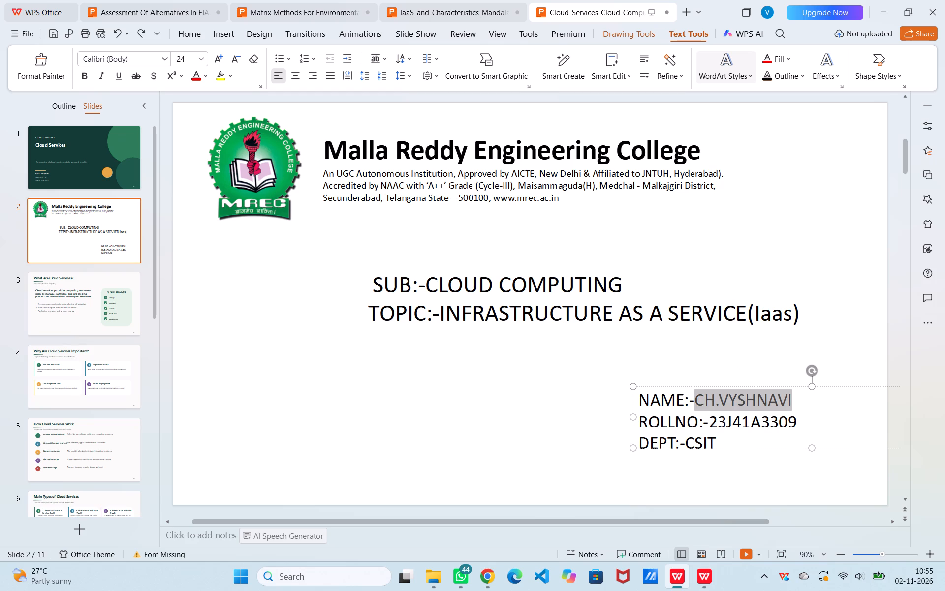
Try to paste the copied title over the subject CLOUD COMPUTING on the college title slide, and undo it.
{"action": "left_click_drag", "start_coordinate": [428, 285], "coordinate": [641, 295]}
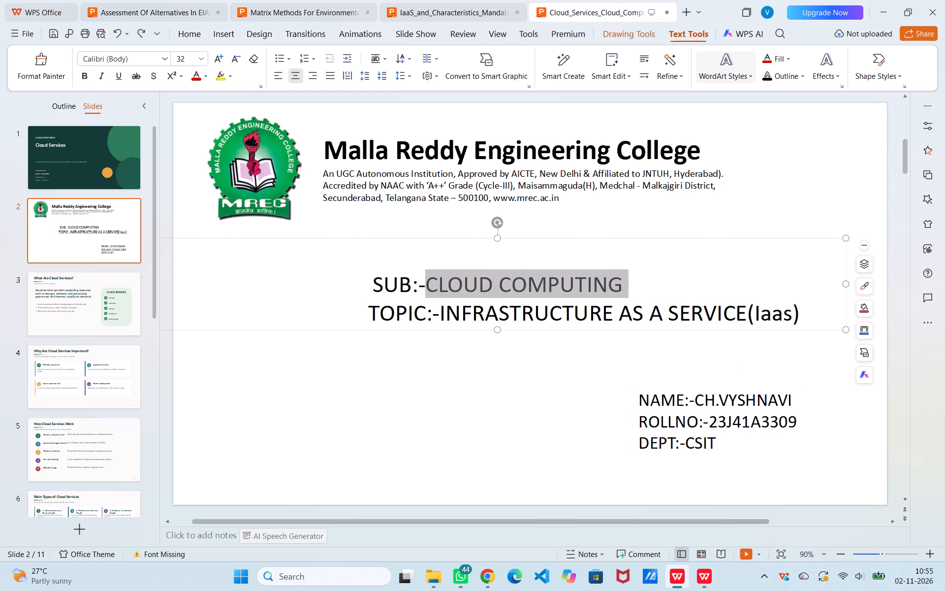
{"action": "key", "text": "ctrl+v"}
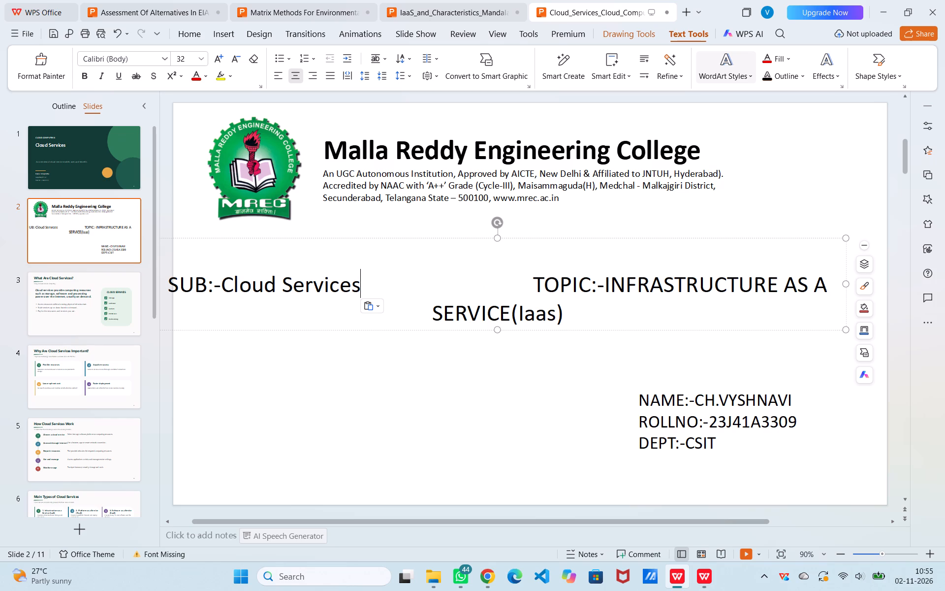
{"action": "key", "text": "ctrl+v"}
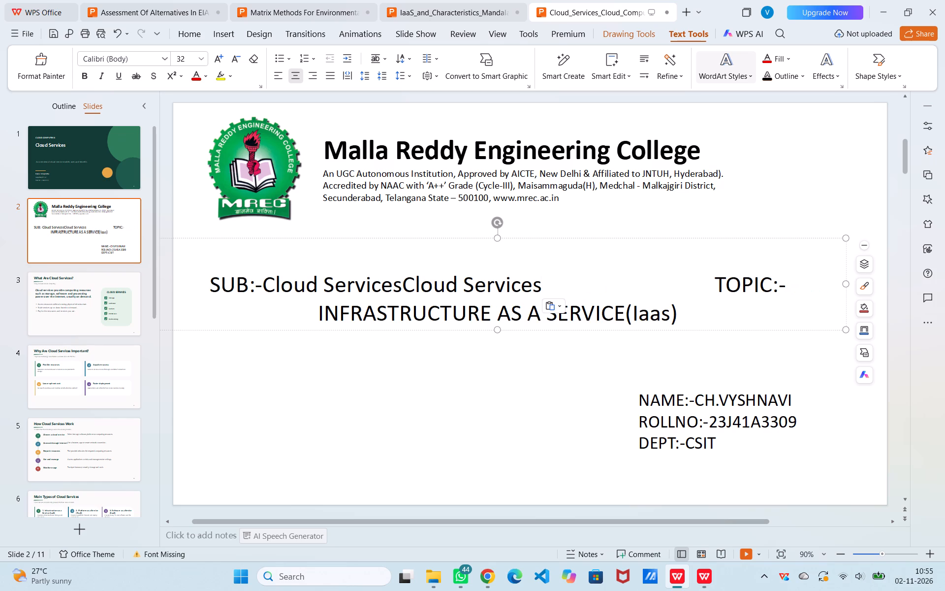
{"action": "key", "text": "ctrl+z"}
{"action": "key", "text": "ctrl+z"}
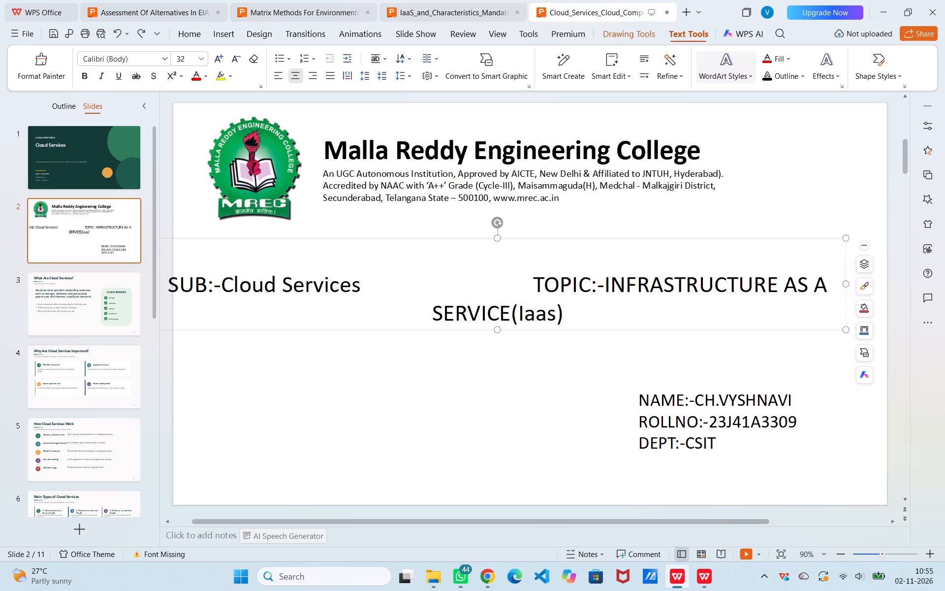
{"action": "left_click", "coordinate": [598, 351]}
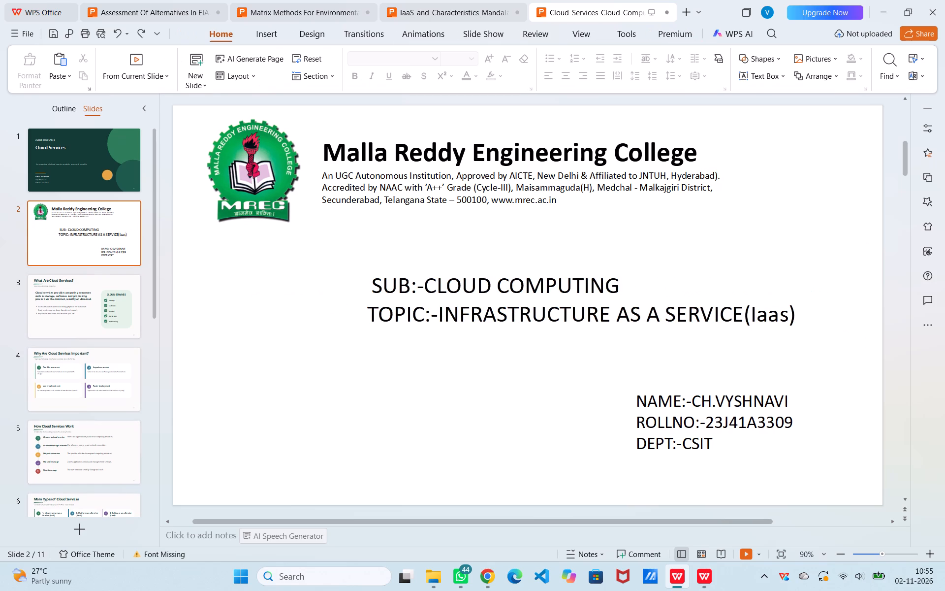
Replace the topic on the college title slide with the copied text "Cloud Services".
{"action": "left_click_drag", "start_coordinate": [439, 311], "coordinate": [781, 312]}
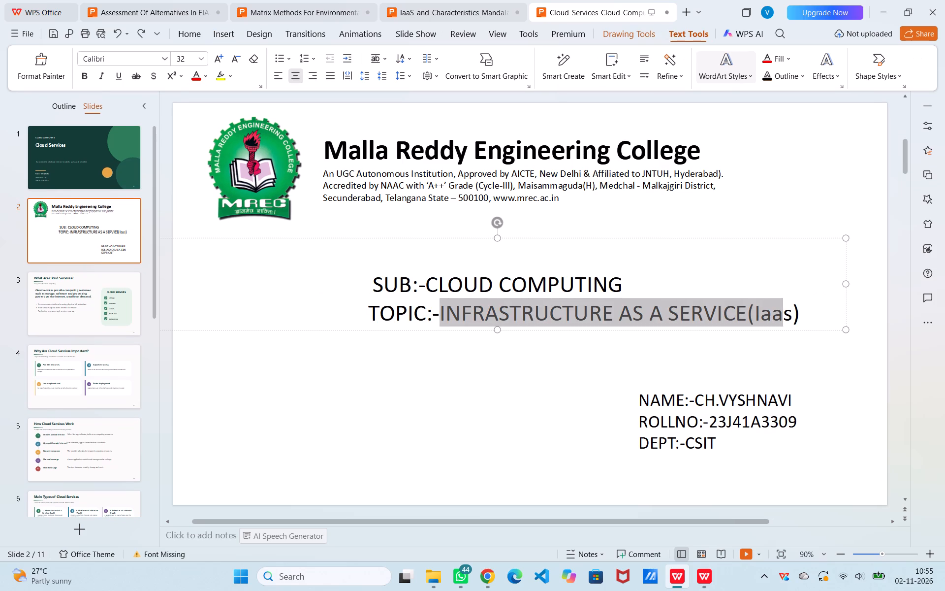
{"action": "left_click_drag", "start_coordinate": [781, 312], "coordinate": [803, 315]}
{"action": "key", "text": "ctrl+v"}
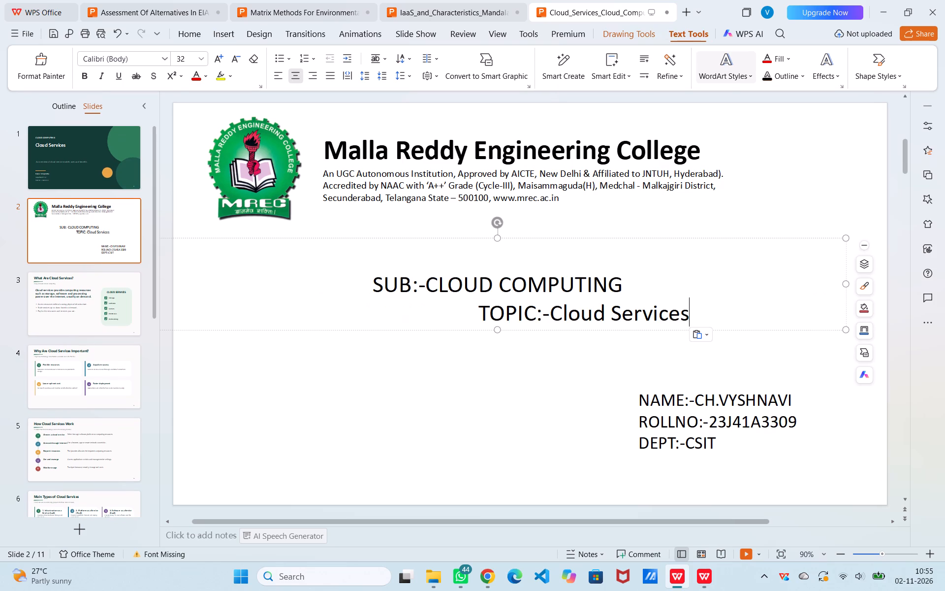
Remove the blank spaces before TOPIC, keeping it on its own line directly below SUB:-CLOUD COMPUTING.
{"action": "left_click", "coordinate": [477, 312]}
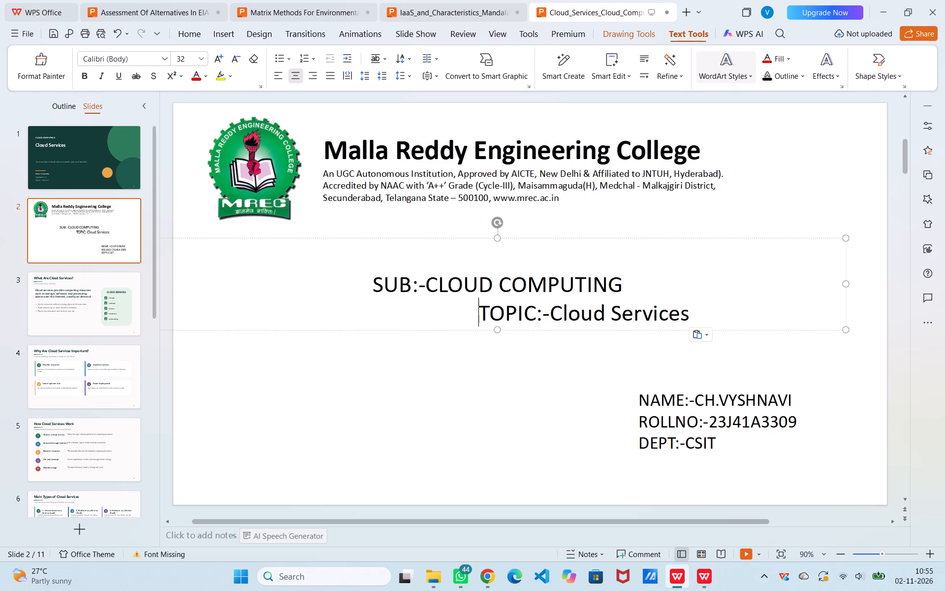
{"action": "key", "text": "BackSpace"}
{"action": "key", "text": "BackSpace"}
{"action": "key", "text": "BackSpace"}
{"action": "key", "text": "BackSpace"}
{"action": "key", "text": "BackSpace"}
{"action": "key", "text": "BackSpace"}
{"action": "key", "text": "BackSpace"}
{"action": "key", "text": "BackSpace"}
{"action": "key", "text": "BackSpace"}
{"action": "key", "text": "BackSpace"}
{"action": "key", "text": "BackSpace"}
{"action": "key", "text": "BackSpace"}
{"action": "key", "text": "BackSpace"}
{"action": "key", "text": "BackSpace"}
{"action": "key", "text": "BackSpace"}
{"action": "key", "text": "BackSpace"}
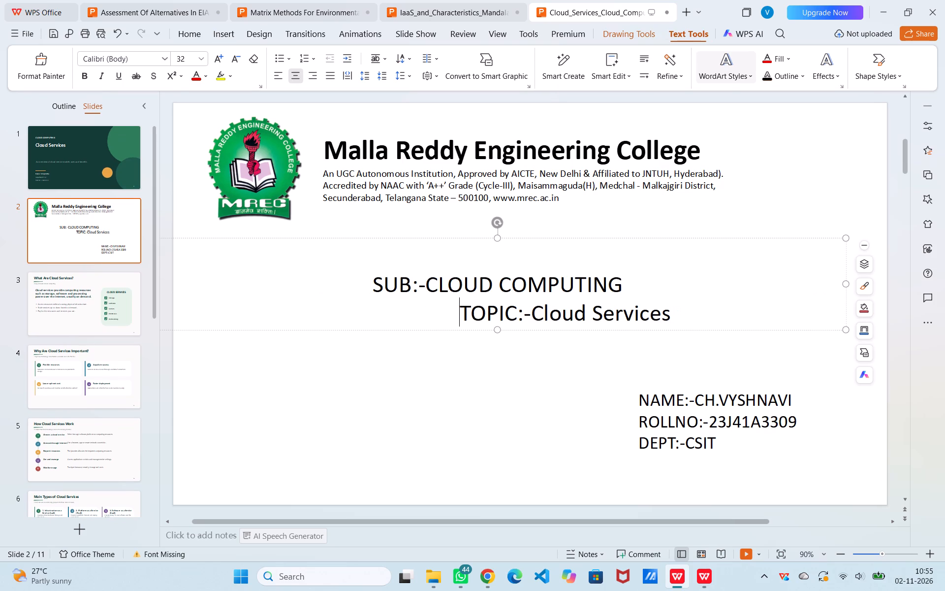
{"action": "key", "text": "BackSpace"}
{"action": "key", "text": "BackSpace"}
{"action": "key", "text": "BackSpace"}
{"action": "key", "text": "BackSpace"}
{"action": "key", "text": "BackSpace"}
{"action": "key", "text": "BackSpace"}
{"action": "key", "text": "BackSpace"}
{"action": "key", "text": "BackSpace"}
{"action": "key", "text": "BackSpace"}
{"action": "key", "text": "BackSpace"}
{"action": "key", "text": "BackSpace"}
{"action": "key", "text": "BackSpace"}
{"action": "key", "text": "BackSpace"}
{"action": "key", "text": "BackSpace"}
{"action": "key", "text": "BackSpace"}
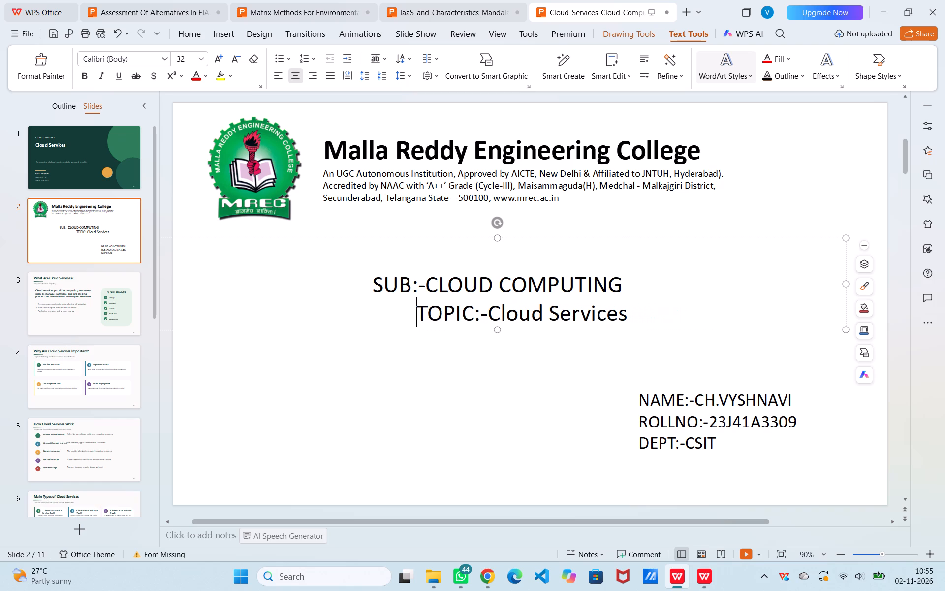
{"action": "key", "text": "BackSpace"}
{"action": "key", "text": "BackSpace"}
{"action": "key", "text": "BackSpace"}
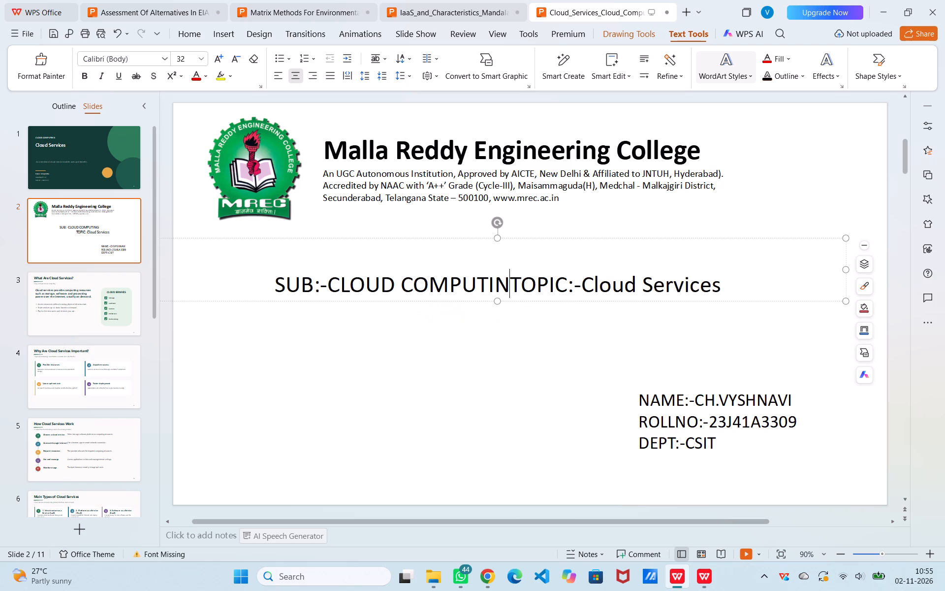
{"action": "key", "text": "g"}
{"action": "key", "text": "Return"}
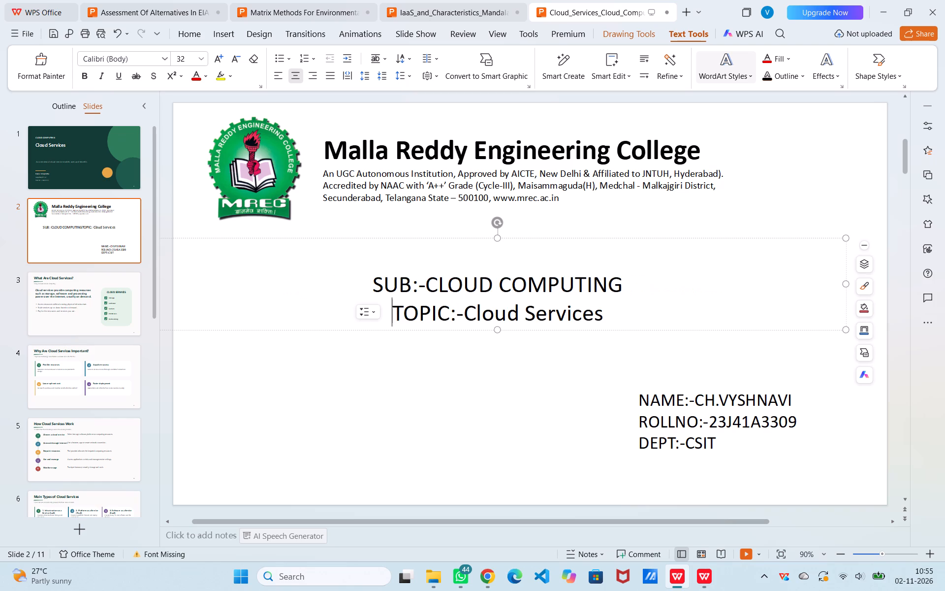
{"action": "key", "text": "BackSpace"}
{"action": "key", "text": "Return"}
Shift the SUB:-CLOUD COMPUTING line over by adding four spaces before it.
{"action": "left_click", "coordinate": [376, 280]}
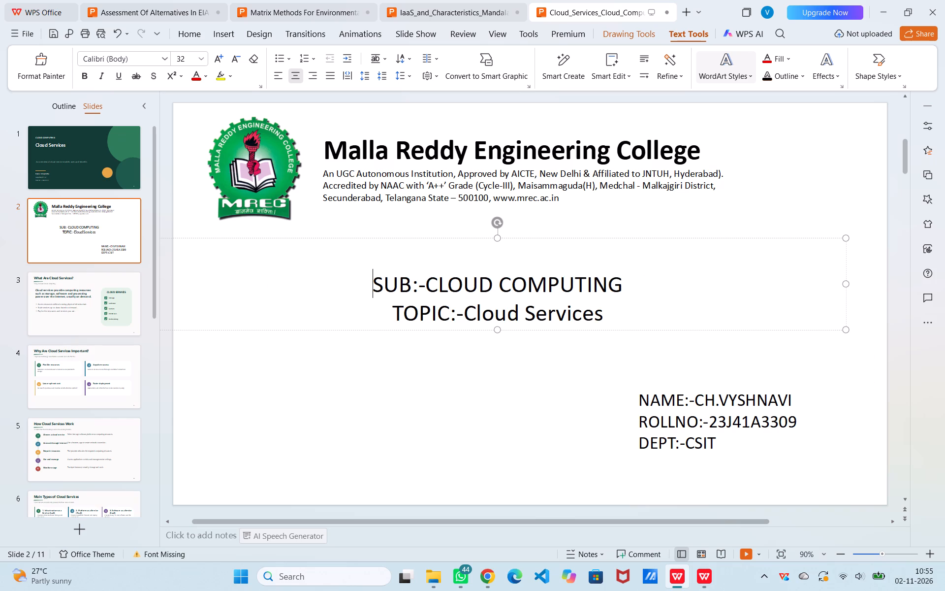
{"action": "key", "text": "space"}
{"action": "key", "text": "space"}
{"action": "key", "text": "space"}
{"action": "key", "text": "space"}
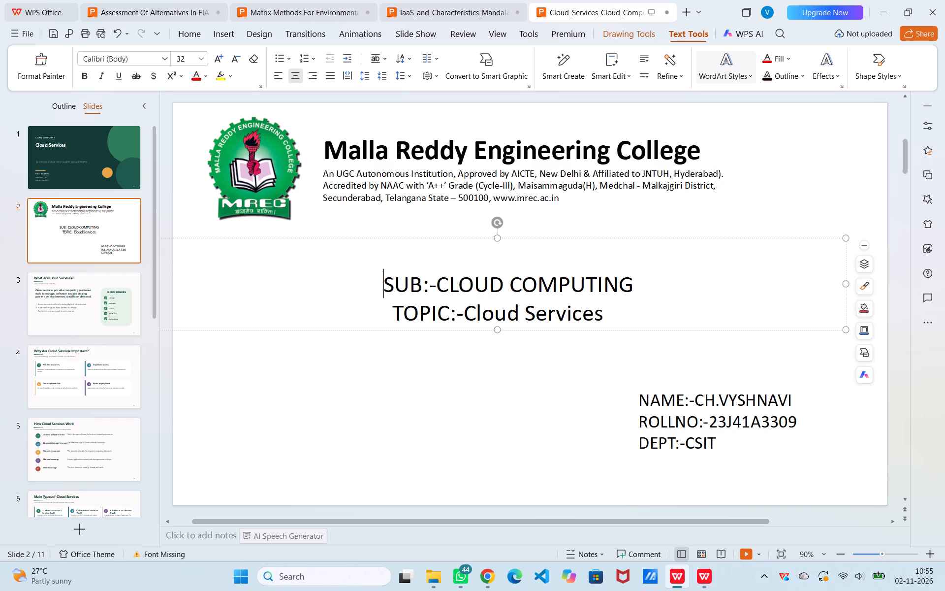
{"action": "left_click", "coordinate": [512, 433]}
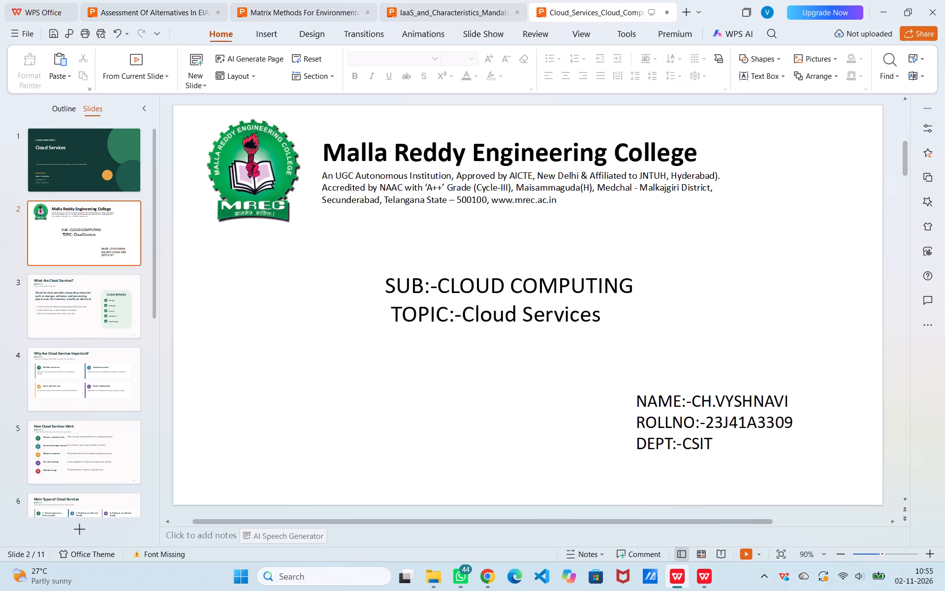
Replace the student name on the college title slide with the name copied from the green cover slide.
{"action": "left_click", "coordinate": [75, 158]}
{"action": "left_click_drag", "start_coordinate": [252, 404], "coordinate": [306, 408]}
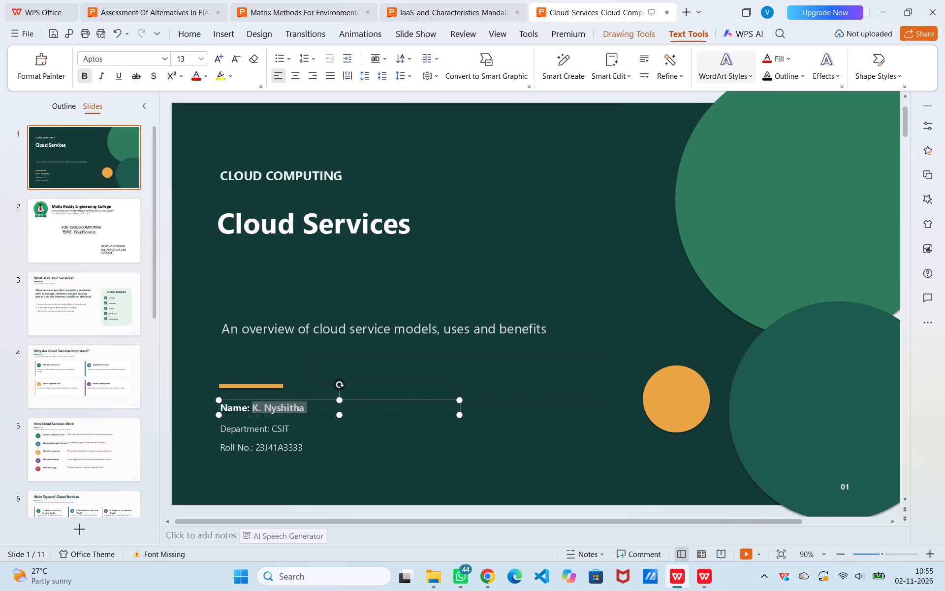
{"action": "key", "text": "ctrl+c"}
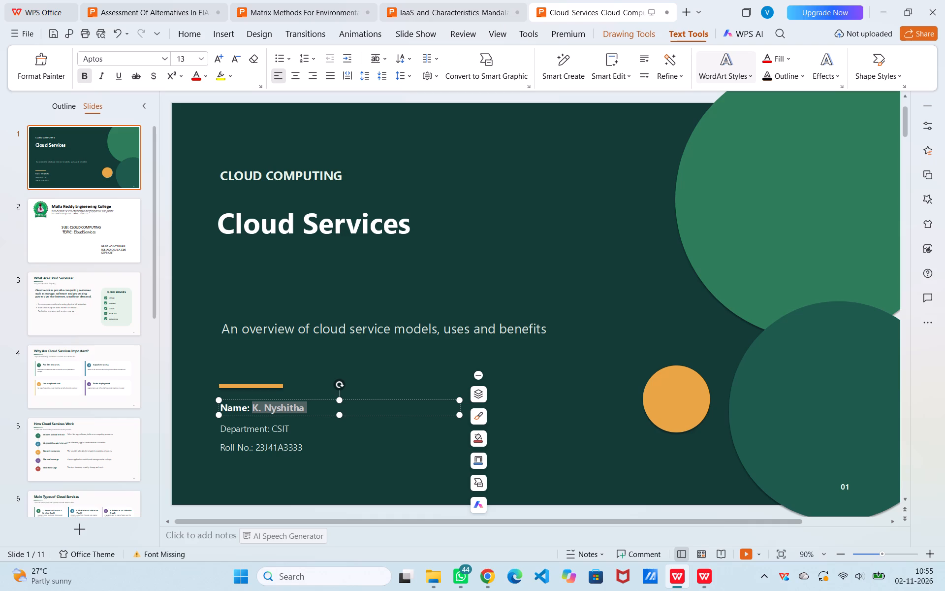
{"action": "left_click", "coordinate": [76, 235]}
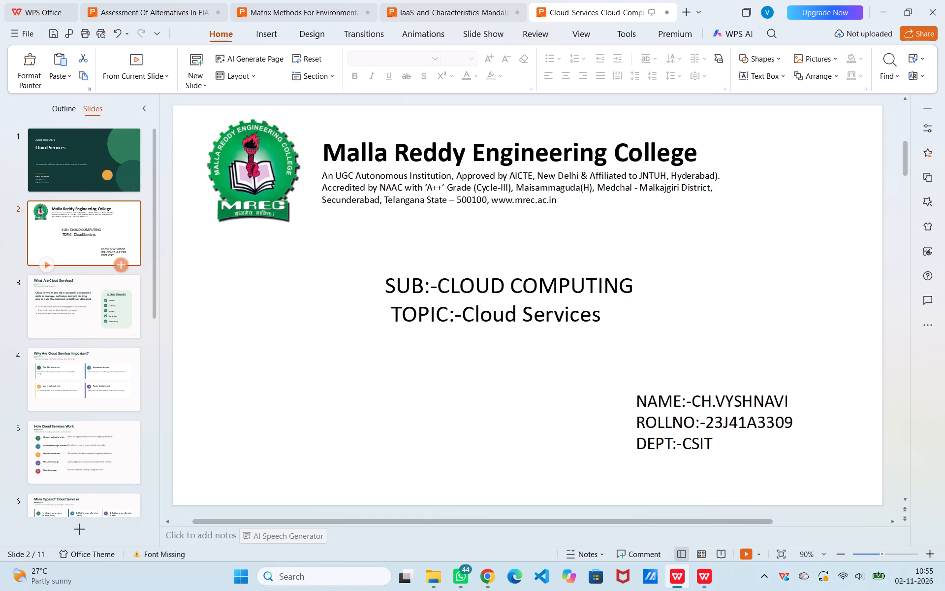
{"action": "left_click_drag", "start_coordinate": [693, 396], "coordinate": [792, 398]}
{"action": "key", "text": "ctrl+v"}
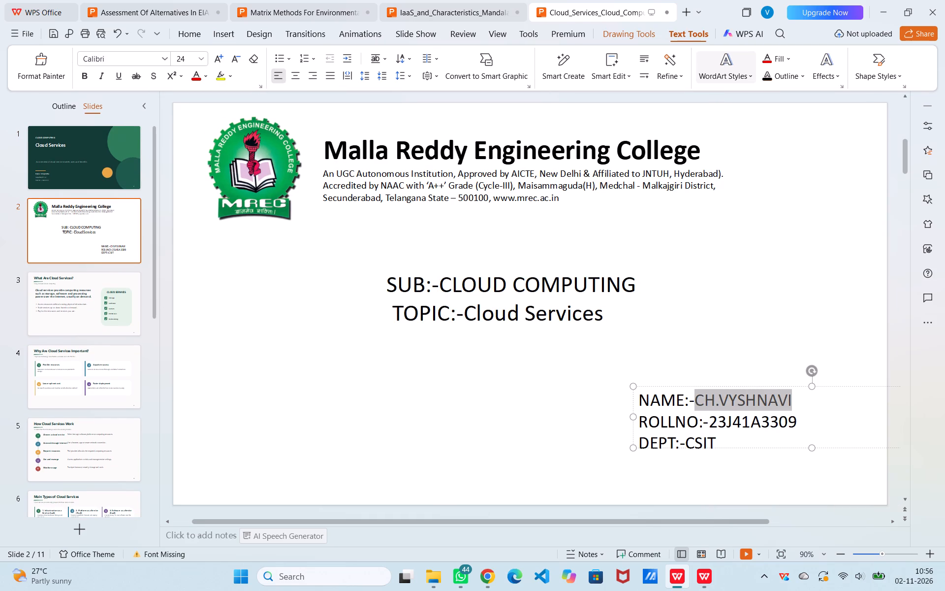
Remove the extra blank line below the student name on the college title slide.
{"action": "key", "text": "BackSpace"}
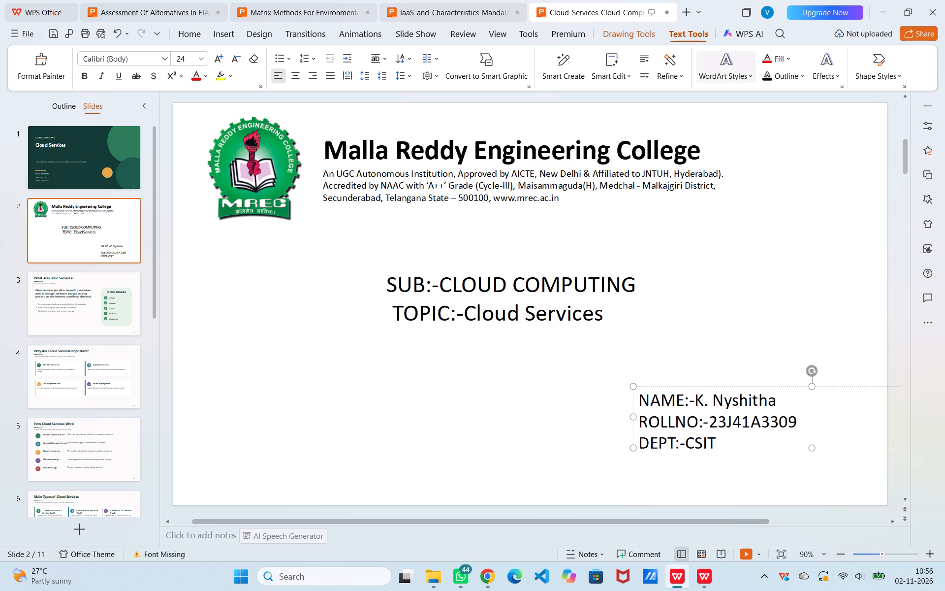
Replace the last two digits of the roll number on the college title slide, keeping DEPT:-CSIT on its own line.
{"action": "left_click_drag", "start_coordinate": [783, 420], "coordinate": [803, 420]}
{"action": "key", "text": "BackSpace"}
{"action": "type", "text": "34"}
{"action": "key", "text": "Return"}
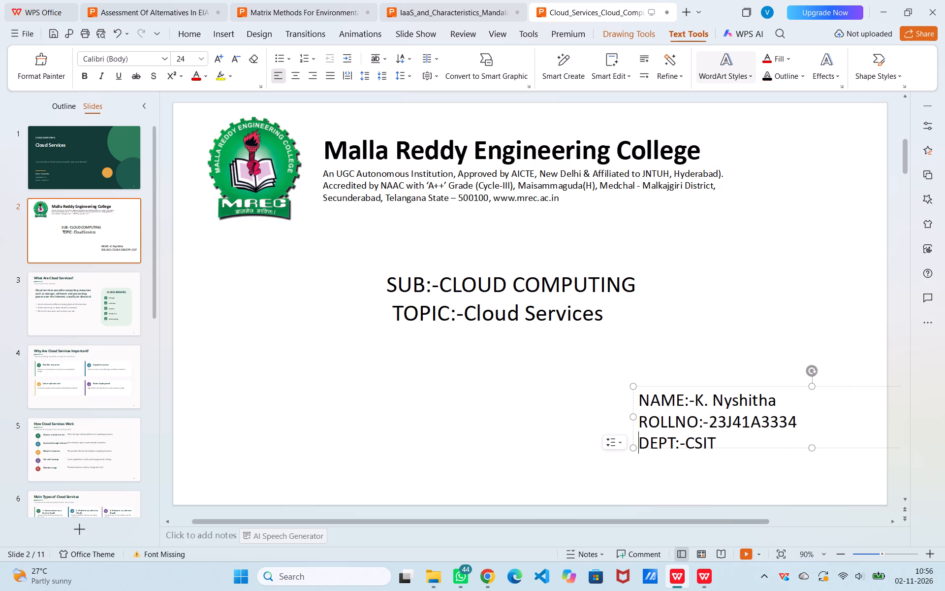
{"action": "left_click", "coordinate": [505, 357]}
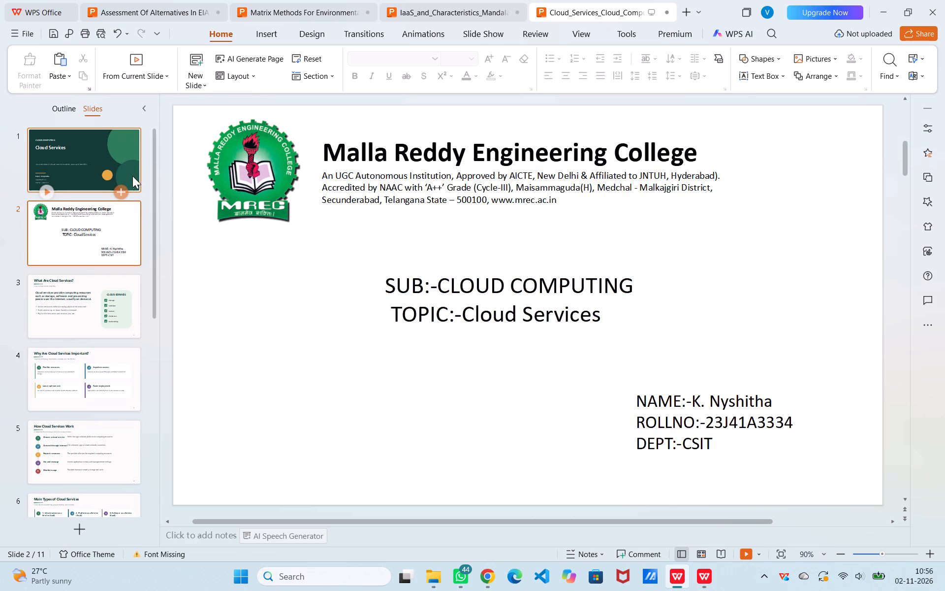
Delete the green Cloud Services cover slide so the presentation starts with the college title slide.
{"action": "right_click", "coordinate": [121, 146]}
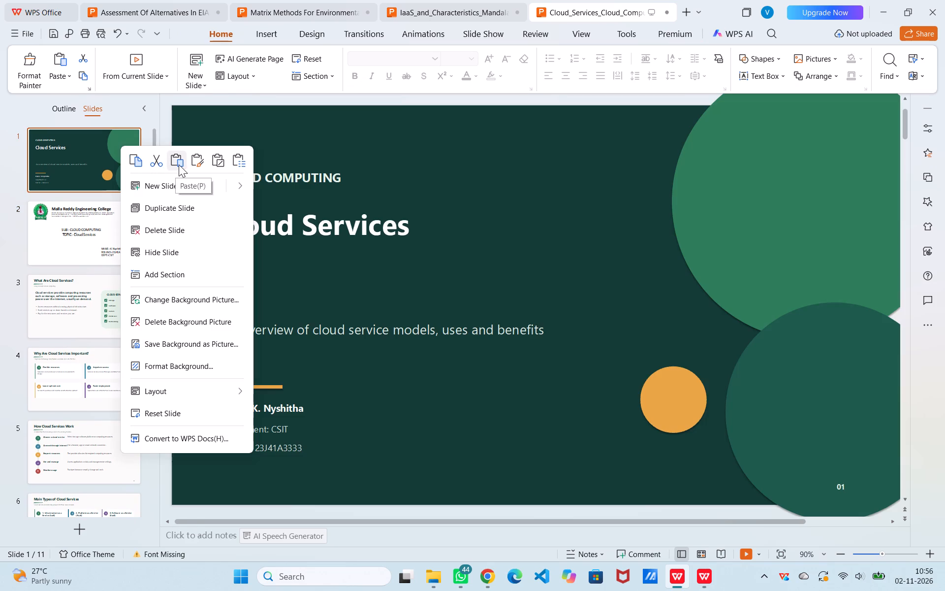
{"action": "left_click", "coordinate": [176, 229]}
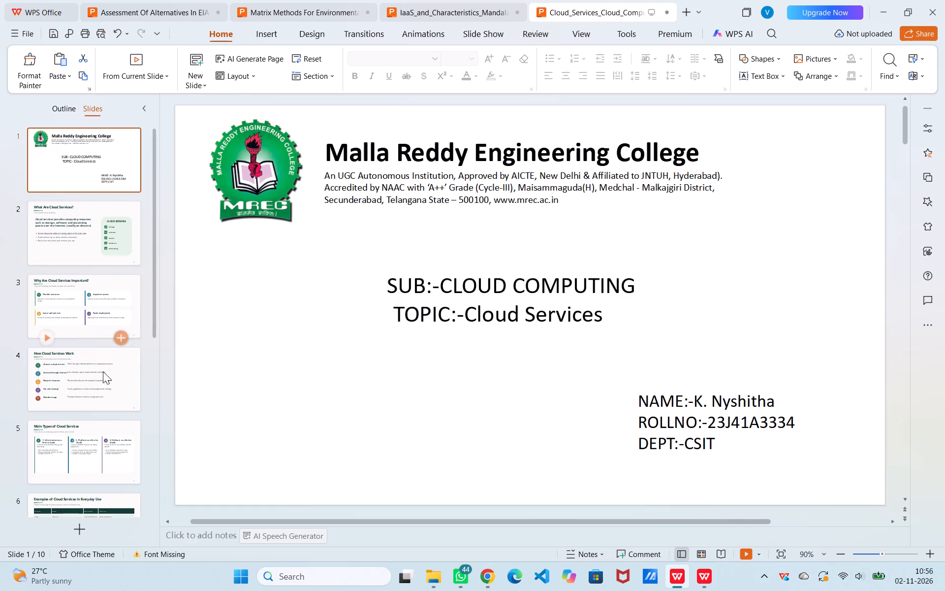
Replace the dark green THANK YOU slide ending the Cloud Services presentation with a copy of the IaaS presentation's white THANK YOU slide.
{"action": "scroll", "coordinate": [52, 415], "scroll_direction": "down", "scroll_amount": 20}
{"action": "scroll", "coordinate": [52, 415], "scroll_direction": "down", "scroll_amount": 4}
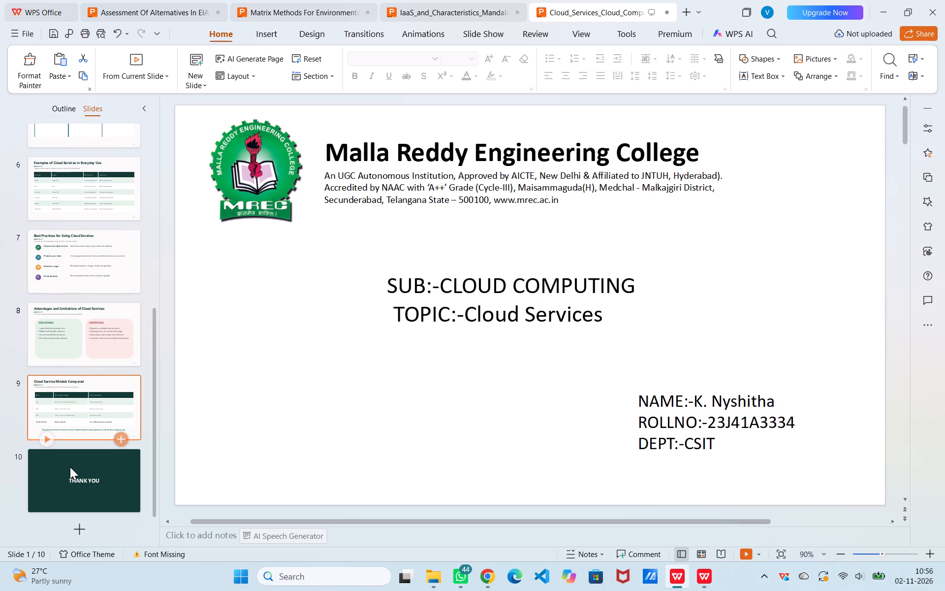
{"action": "left_click", "coordinate": [458, 0]}
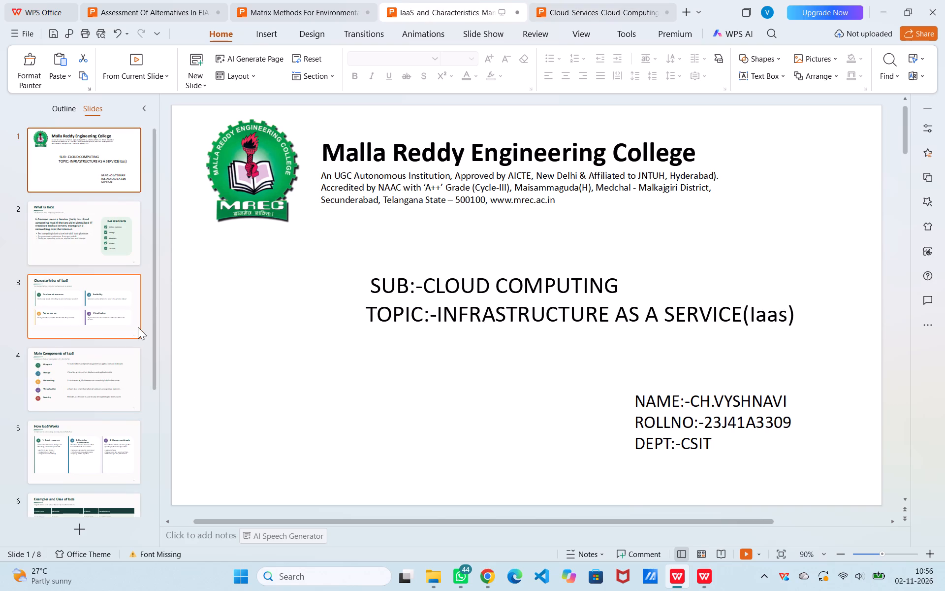
{"action": "scroll", "coordinate": [73, 386], "scroll_direction": "down", "scroll_amount": 20}
{"action": "scroll", "coordinate": [73, 386], "scroll_direction": "down", "scroll_amount": 20}
{"action": "scroll", "coordinate": [73, 386], "scroll_direction": "down", "scroll_amount": 19}
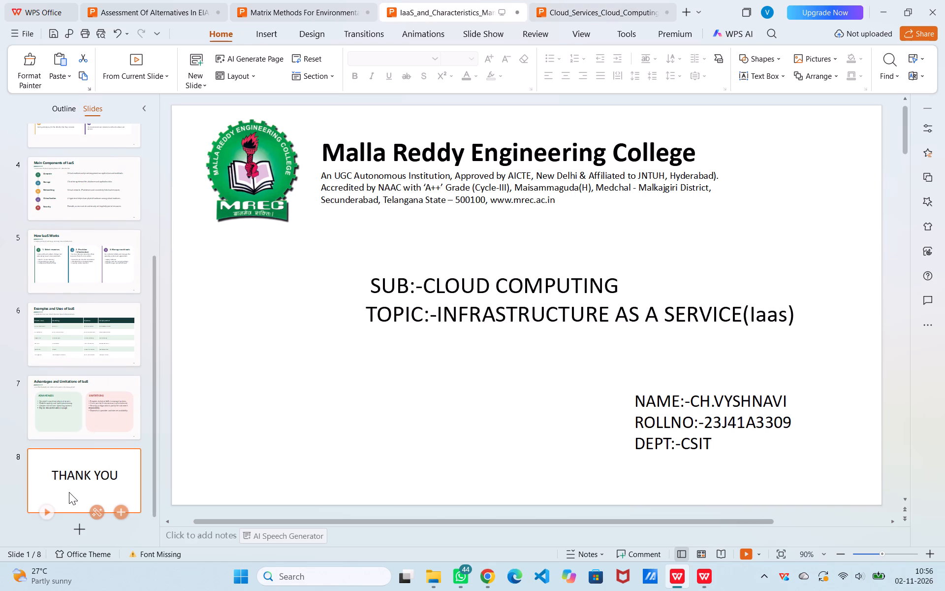
{"action": "right_click", "coordinate": [69, 492]}
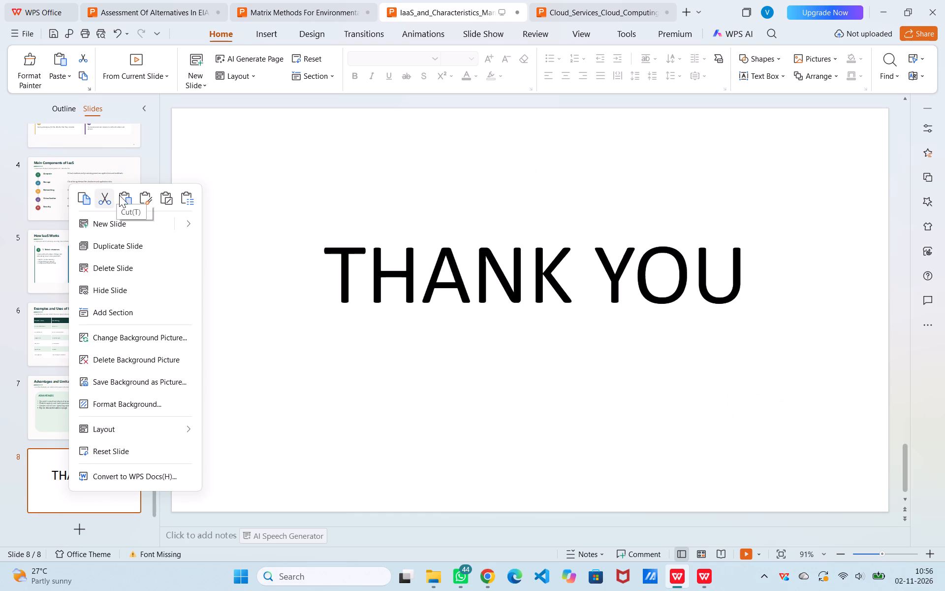
{"action": "left_click", "coordinate": [84, 196]}
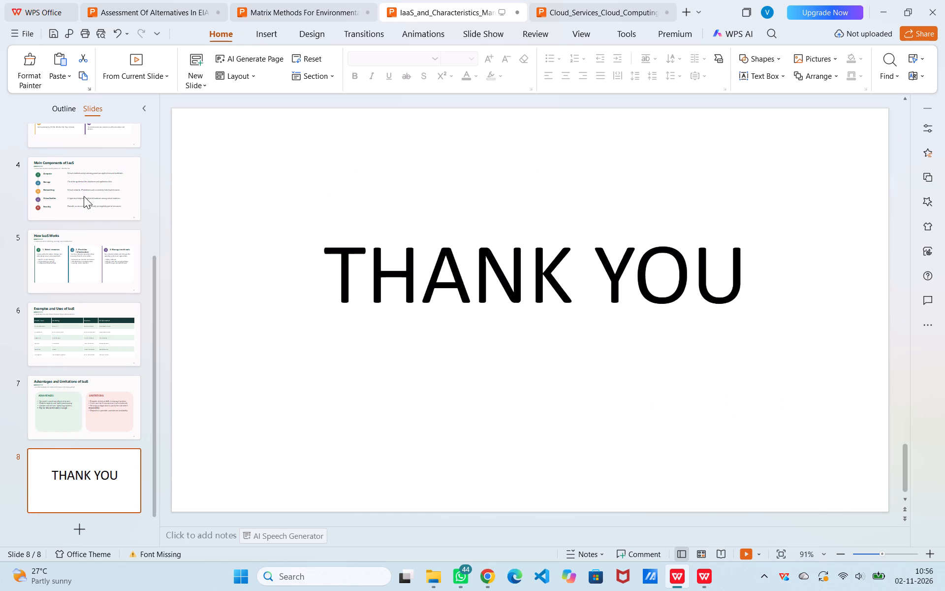
{"action": "left_click", "coordinate": [592, 0]}
{"action": "scroll", "coordinate": [82, 399], "scroll_direction": "down", "scroll_amount": 7}
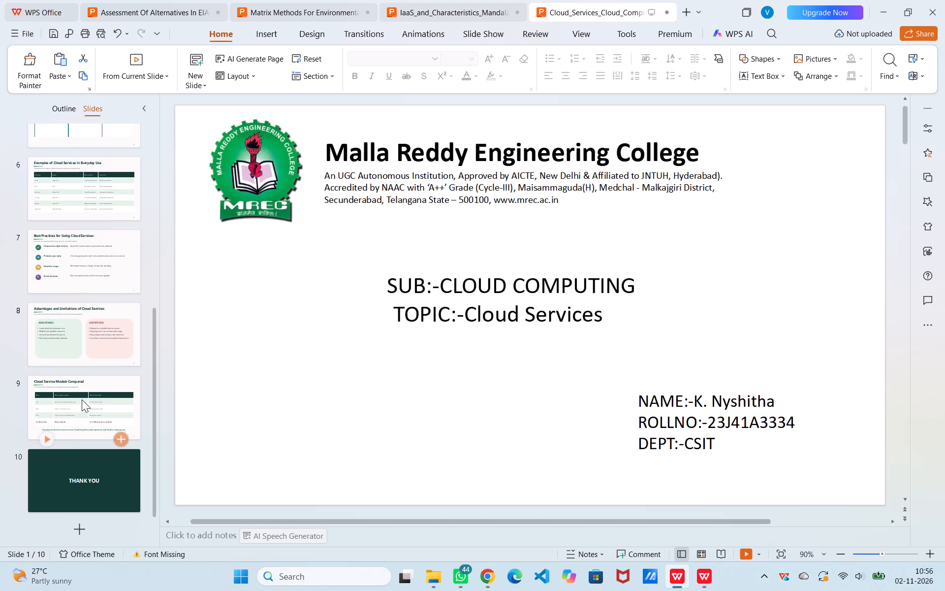
{"action": "right_click", "coordinate": [87, 472]}
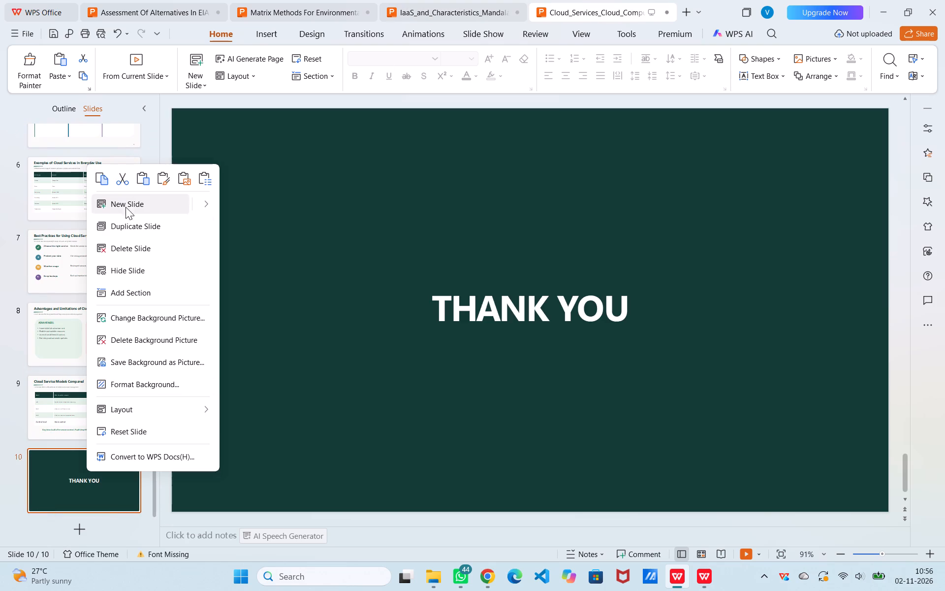
{"action": "left_click", "coordinate": [140, 178]}
{"action": "right_click", "coordinate": [90, 385]}
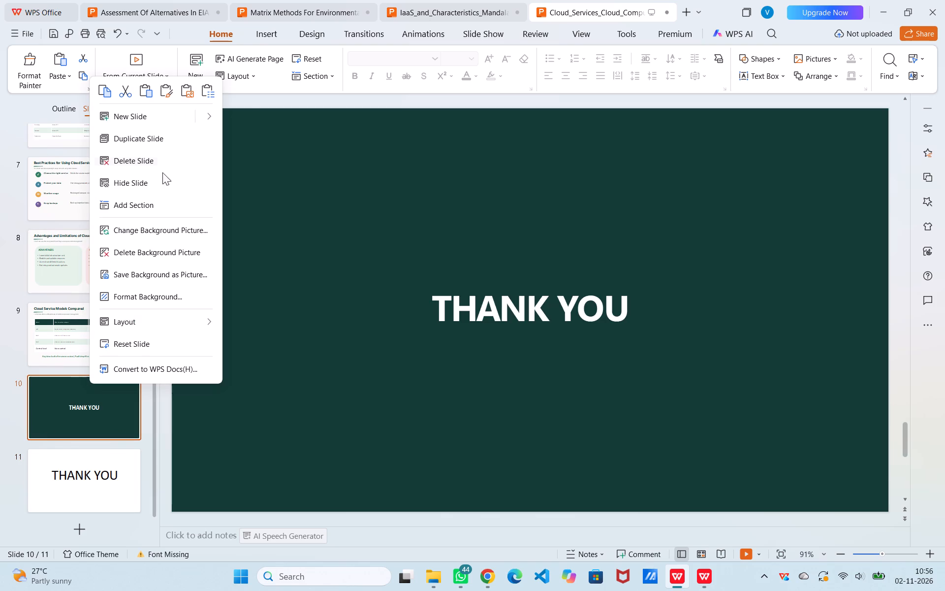
{"action": "left_click", "coordinate": [146, 165]}
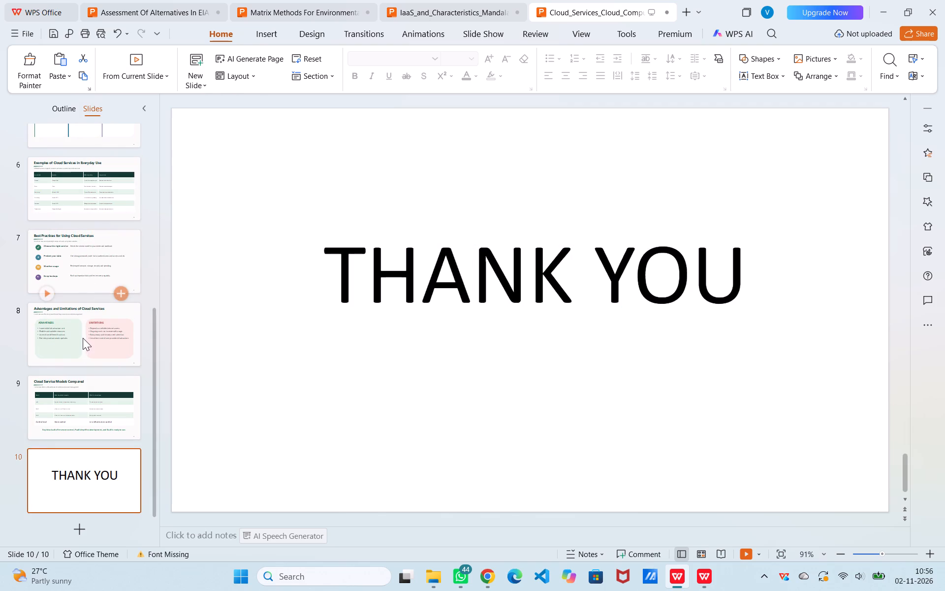
Delete the Cloud Service Models Compared and Best Practices for Using Cloud Services slides.
{"action": "left_click", "coordinate": [81, 340]}
{"action": "left_click", "coordinate": [82, 419]}
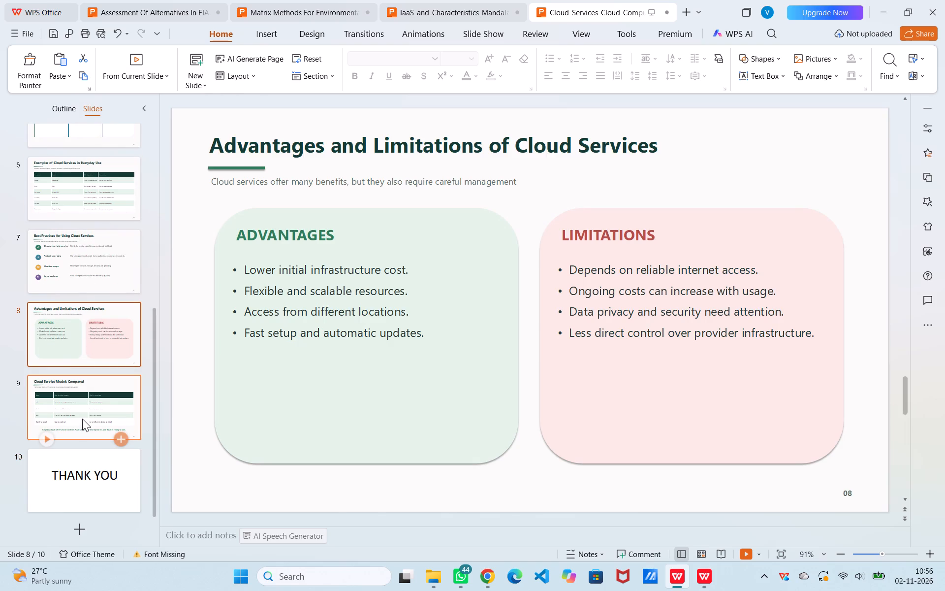
{"action": "right_click", "coordinate": [82, 419]}
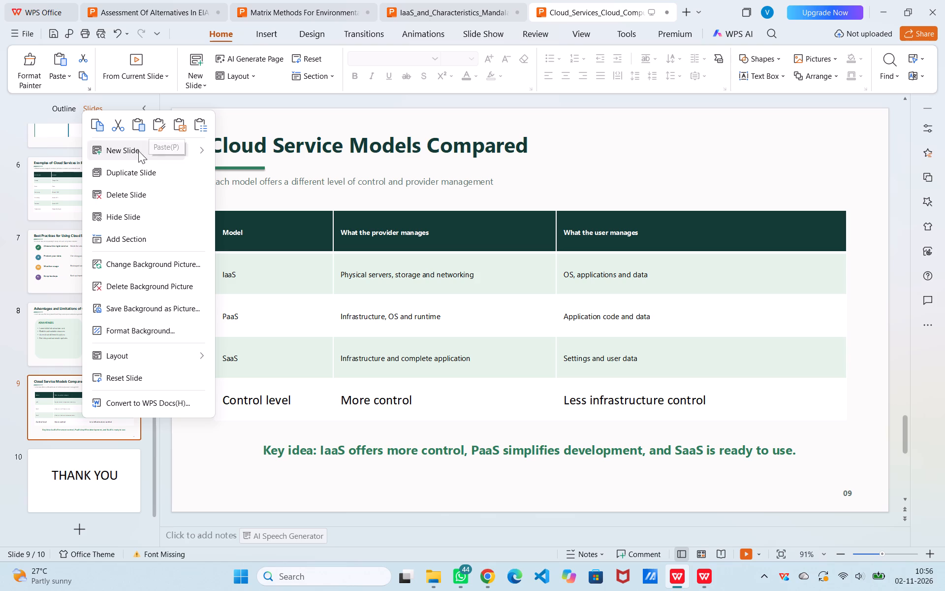
{"action": "left_click", "coordinate": [134, 191]}
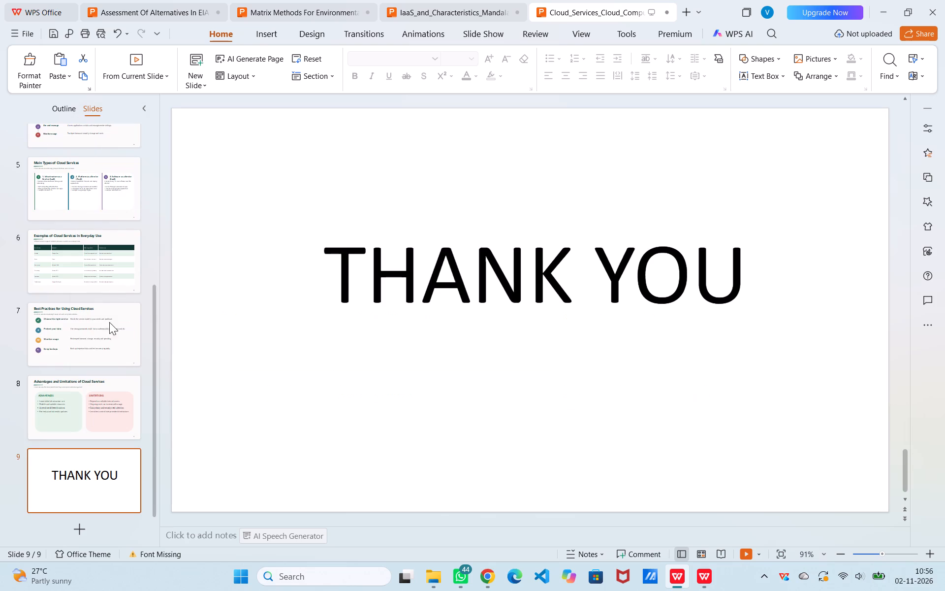
{"action": "left_click", "coordinate": [103, 328]}
{"action": "right_click", "coordinate": [103, 328]}
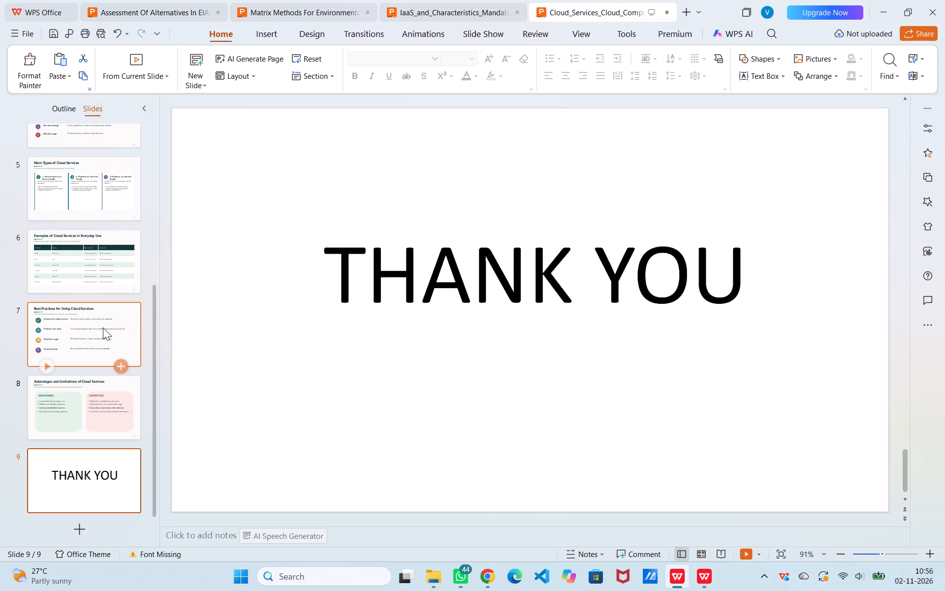
{"action": "left_click", "coordinate": [158, 99]}
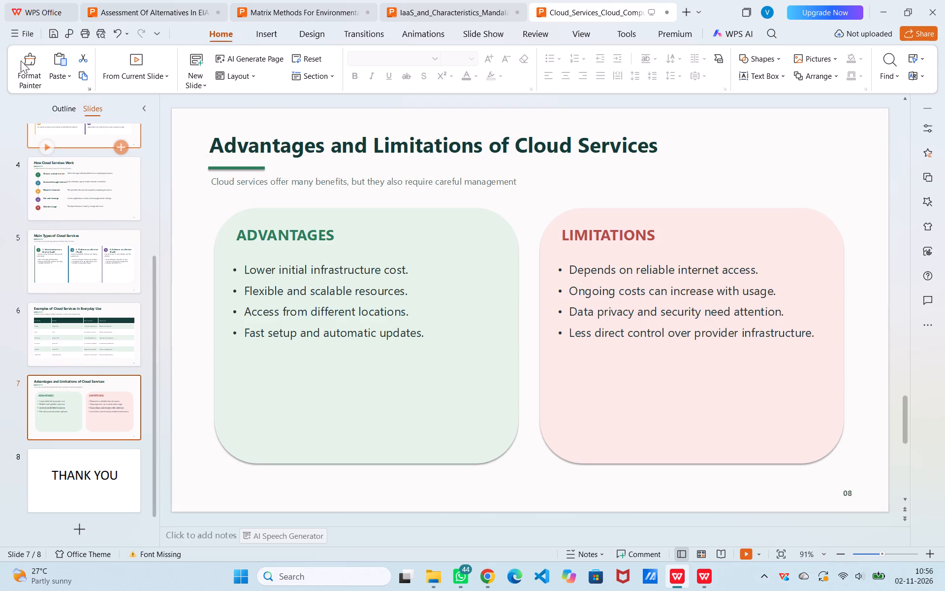
Export all 8 slides of the Cloud Services presentation to PDF in standard quality, output to the source folder.
{"action": "left_click", "coordinate": [20, 27]}
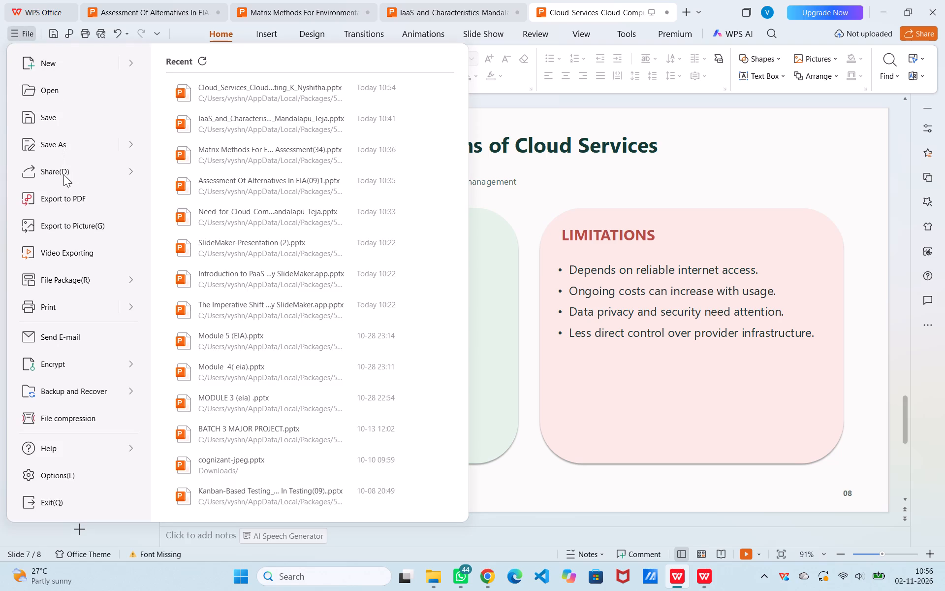
{"action": "left_click", "coordinate": [64, 201]}
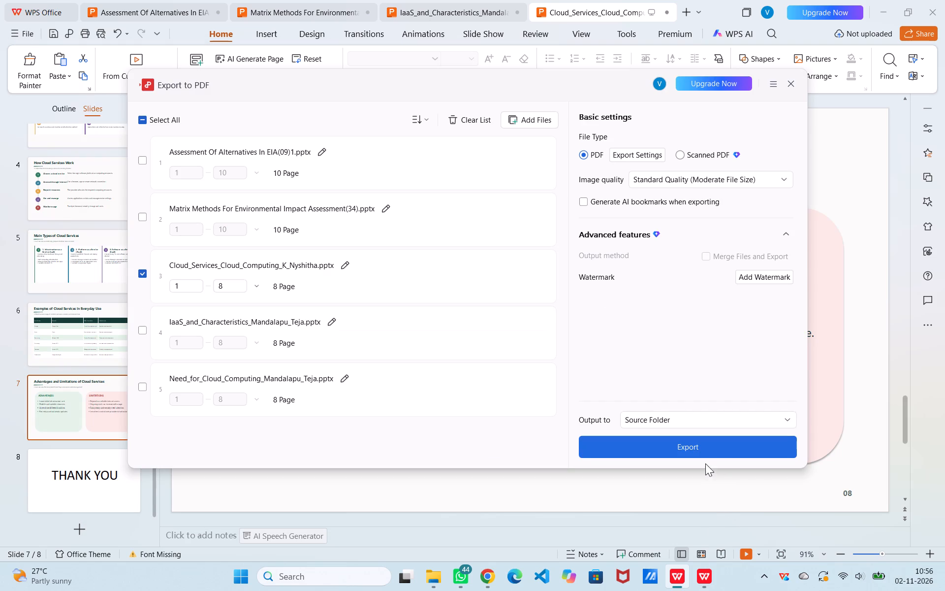
{"action": "left_click", "coordinate": [699, 452]}
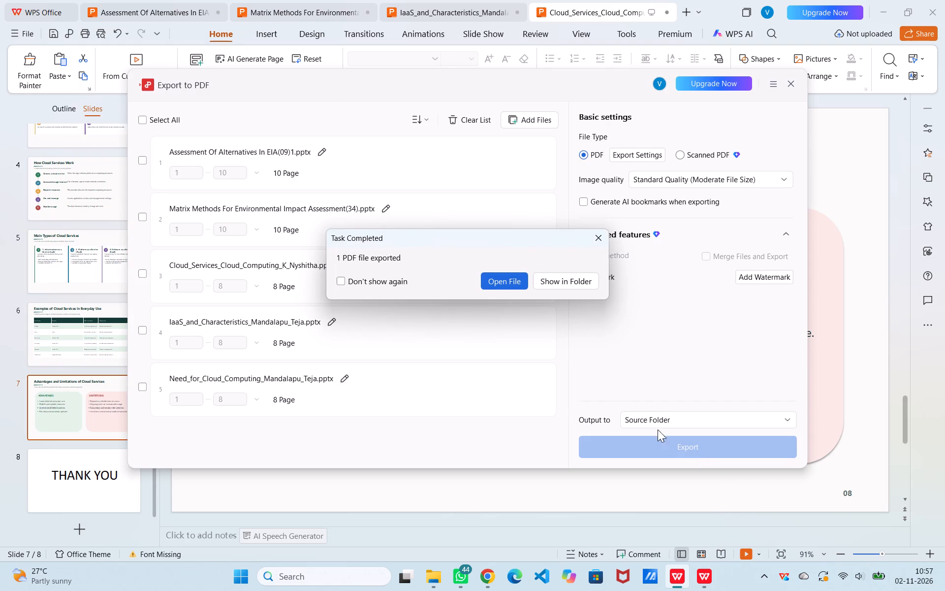
Open the exported Cloud Services PDF, look through its pages from the college title page onward, and close it.
{"action": "left_click", "coordinate": [515, 283]}
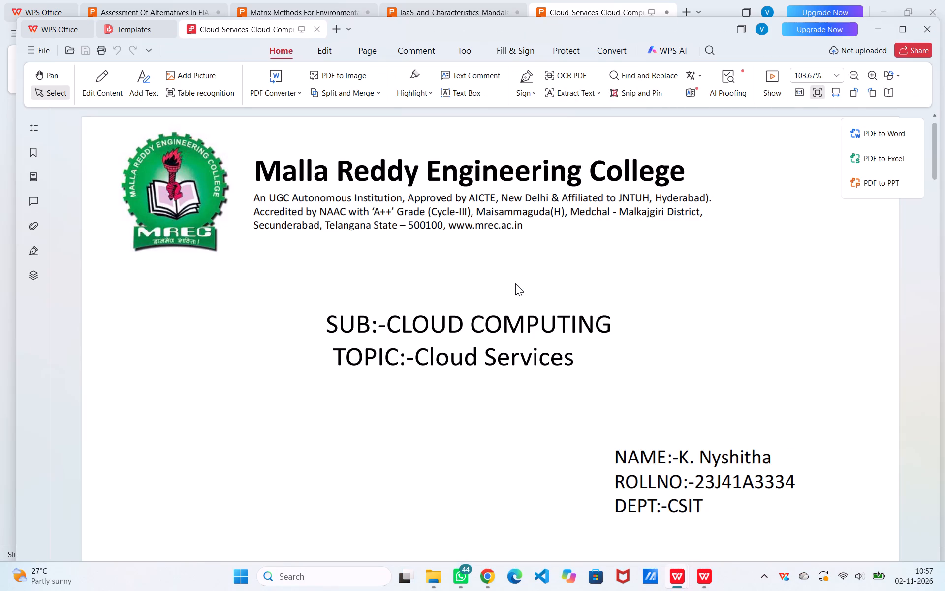
{"action": "scroll", "coordinate": [515, 283], "scroll_direction": "down", "scroll_amount": 7}
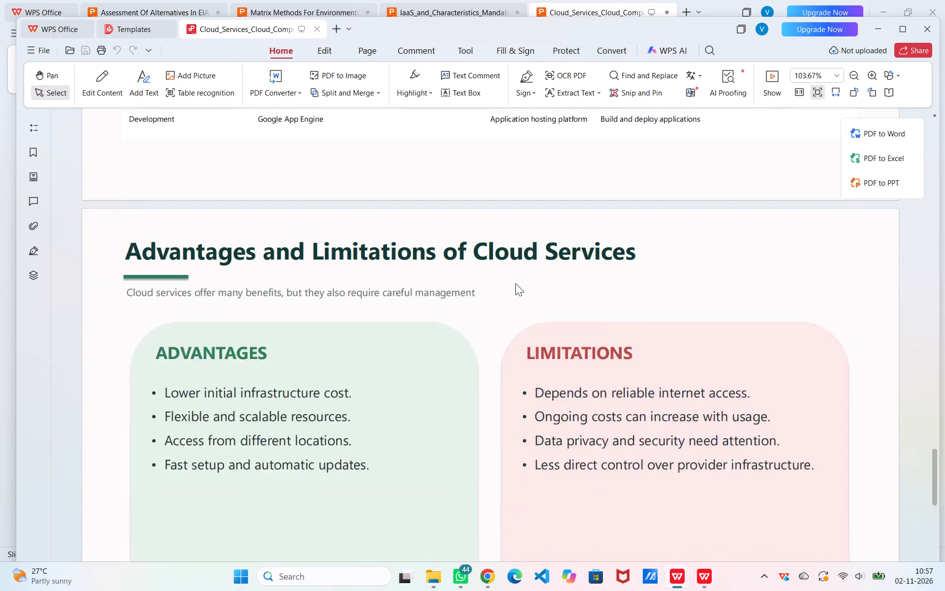
{"action": "scroll", "coordinate": [515, 283], "scroll_direction": "up", "scroll_amount": 7}
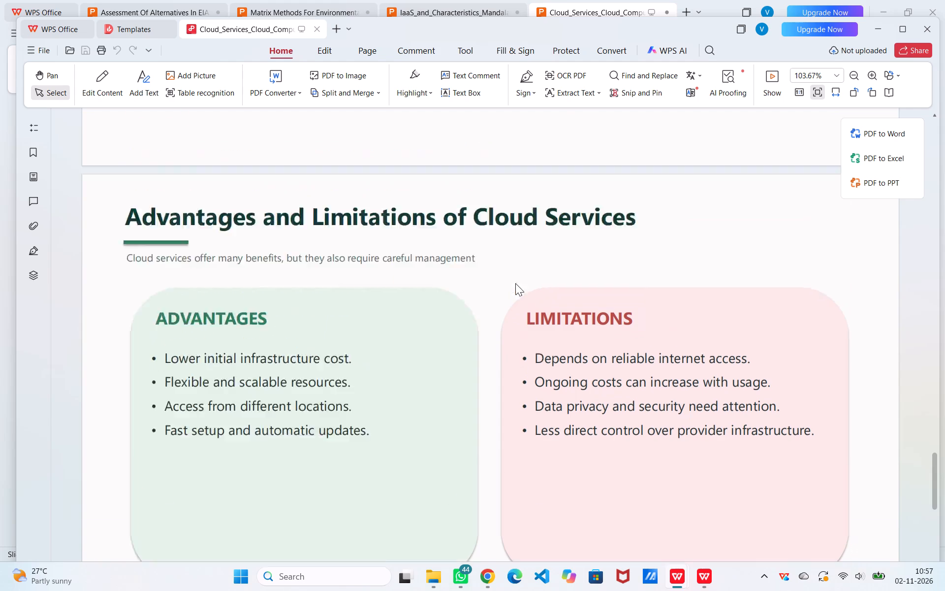
{"action": "scroll", "coordinate": [515, 283], "scroll_direction": "up", "scroll_amount": 1}
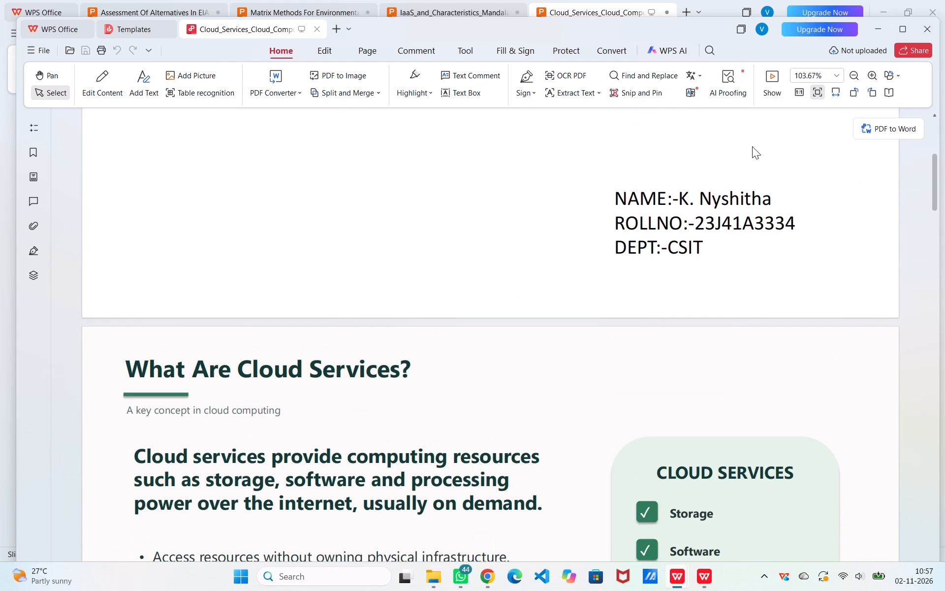
{"action": "left_click", "coordinate": [926, 28]}
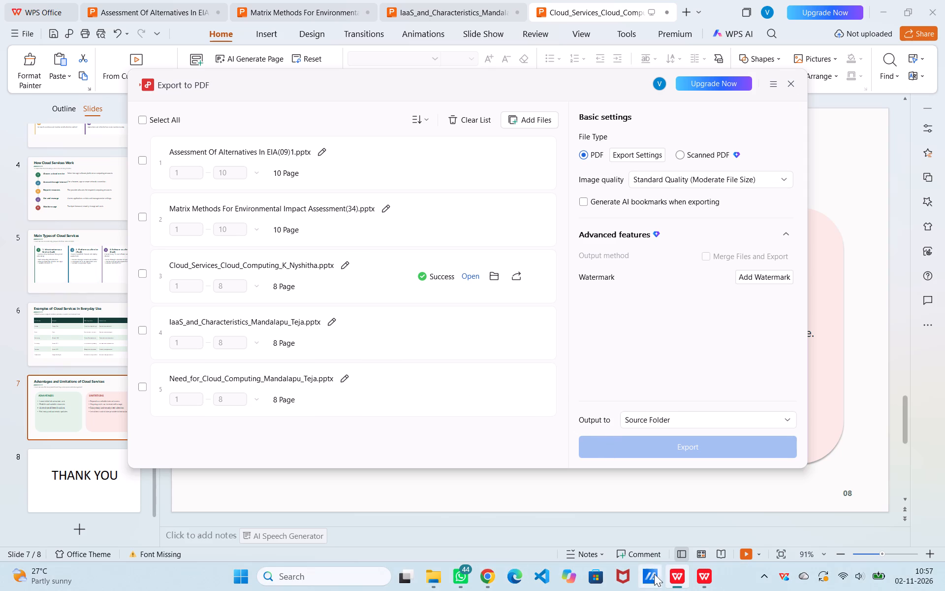
Copy the exported Cloud Services PDF from the 2026-44 transfers folder in File Explorer.
{"action": "left_click", "coordinate": [707, 575]}
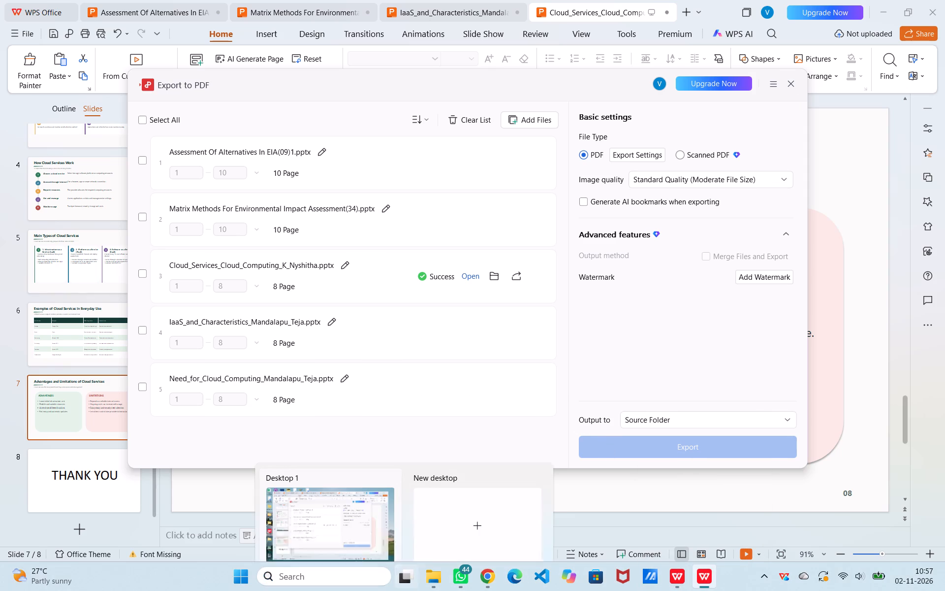
{"action": "left_click", "coordinate": [429, 578]}
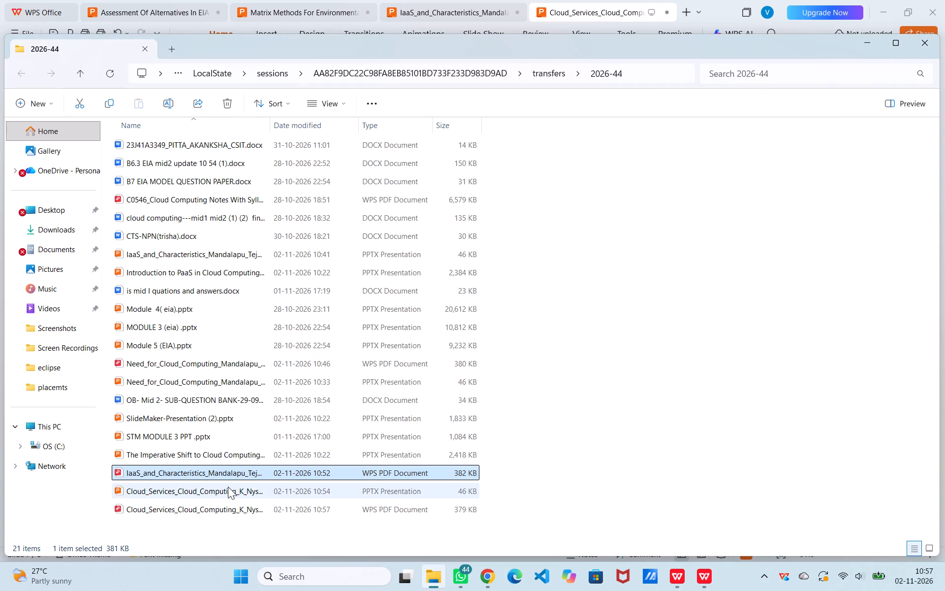
{"action": "scroll", "coordinate": [225, 483], "scroll_direction": "down", "scroll_amount": 2}
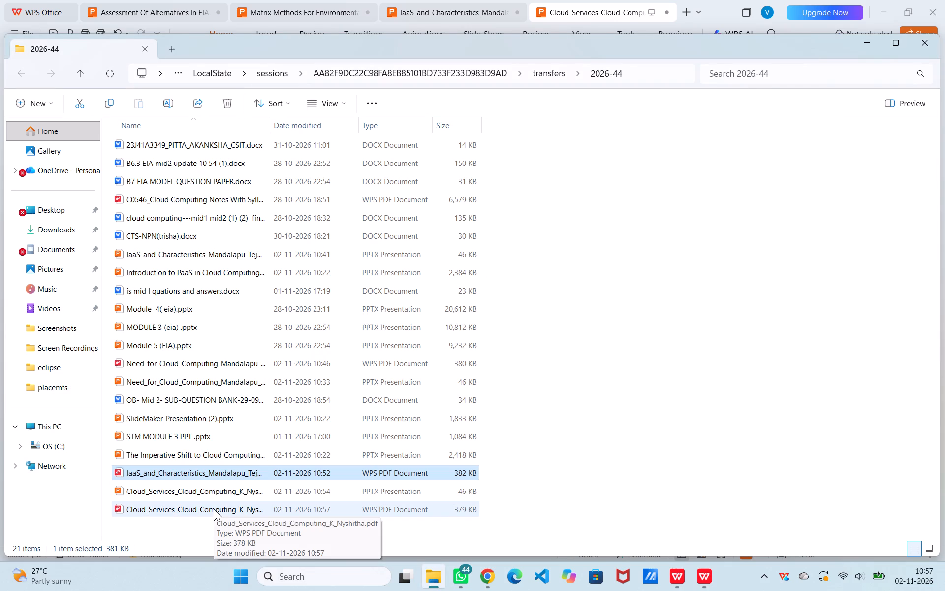
{"action": "right_click", "coordinate": [214, 509]}
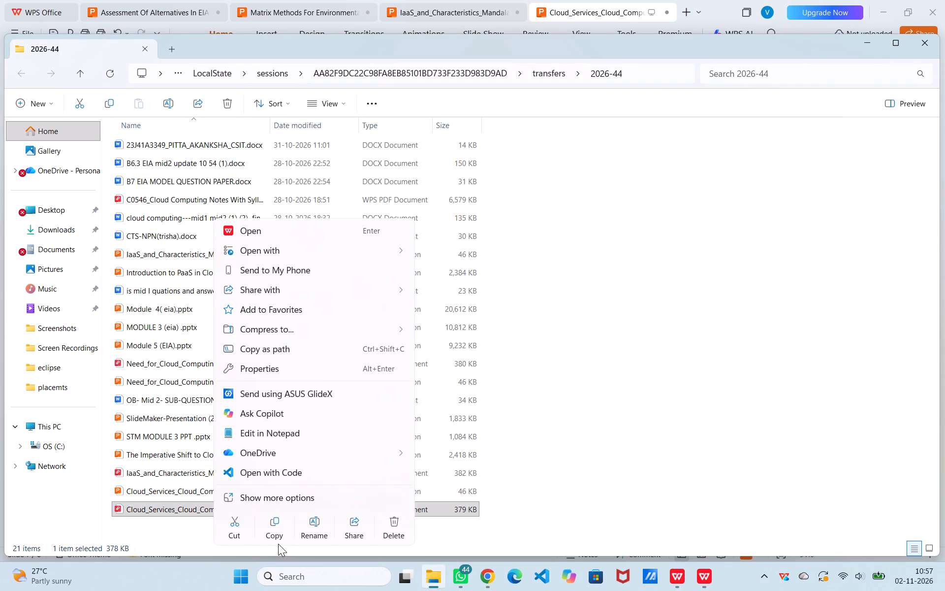
{"action": "left_click", "coordinate": [274, 530]}
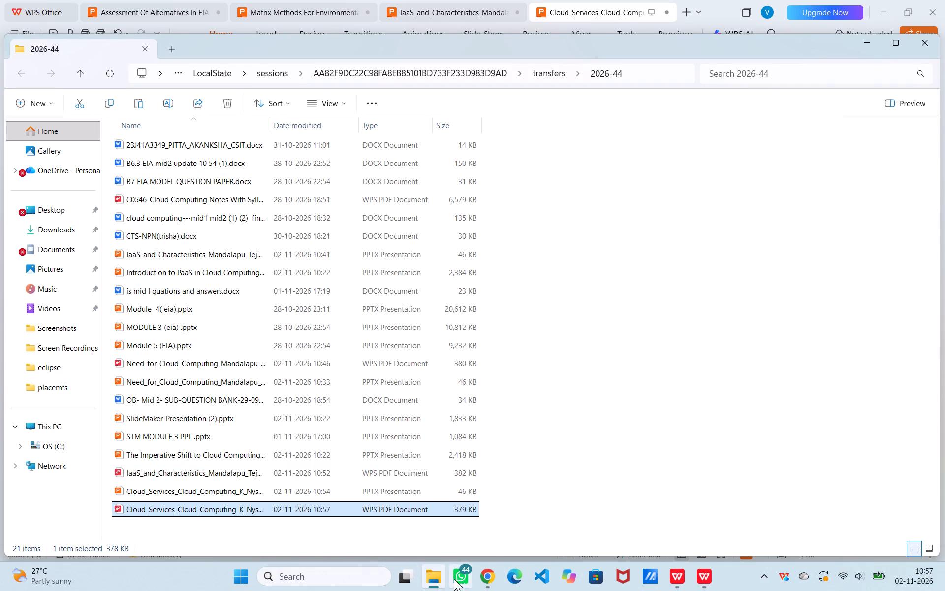